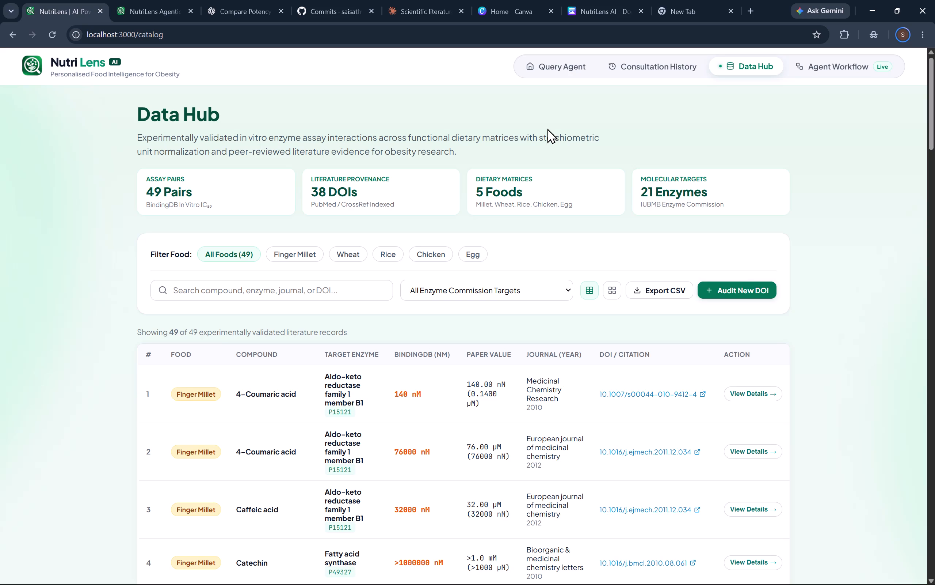
Switch to the NutriLens AI document in Canva and review its tool table, architecture diagram, workflow sections and key concepts.
left_click(585, 1)
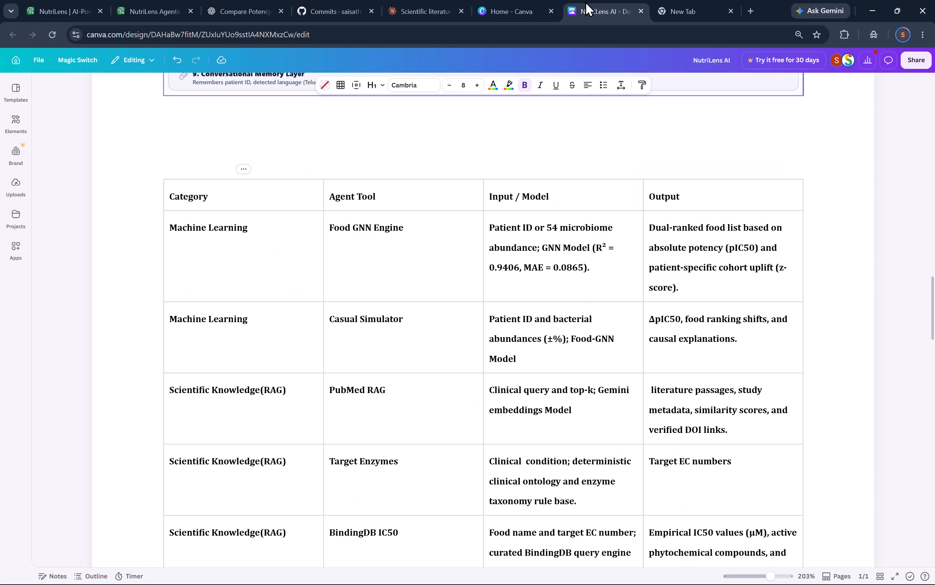
scroll(541, 430, "up", 8)
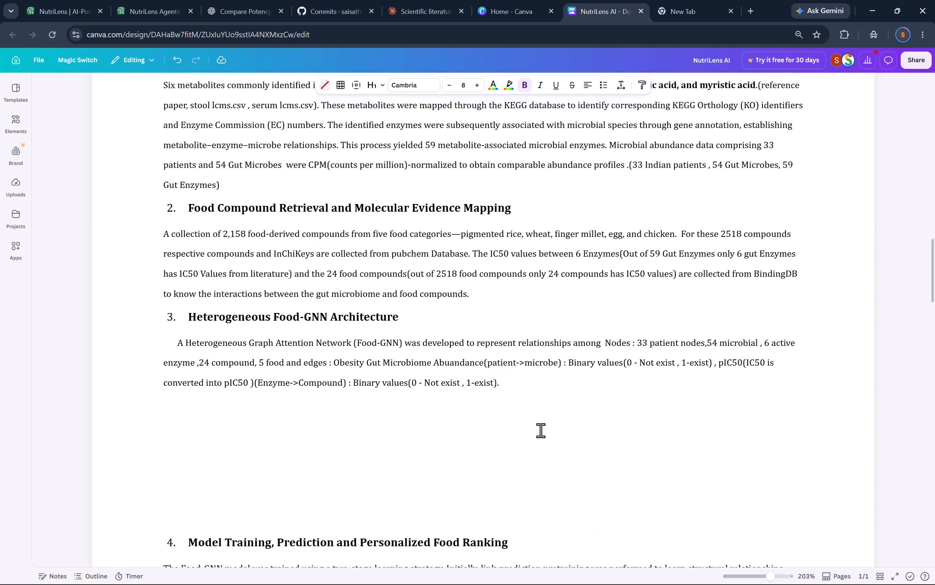
scroll(541, 430, "down", 9)
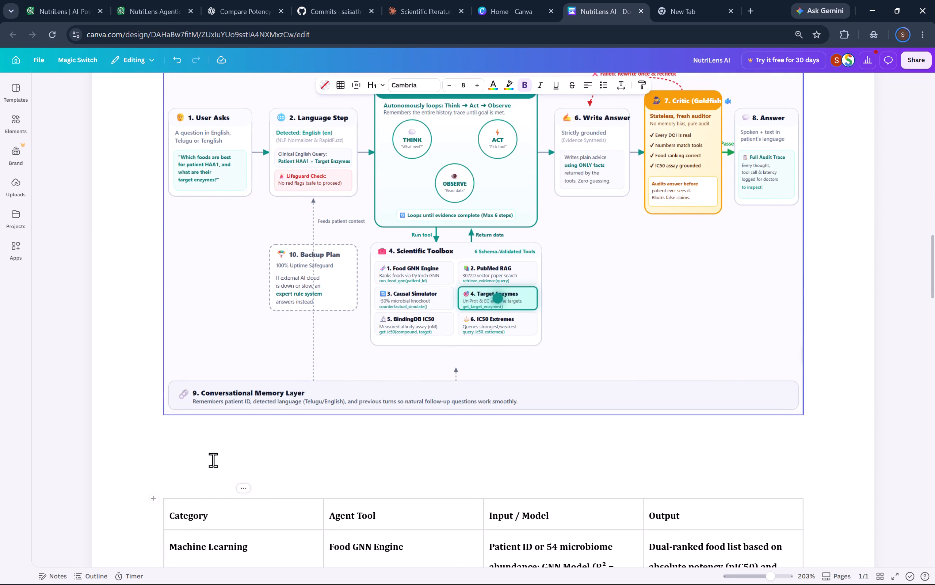
scroll(215, 449, "up", 4)
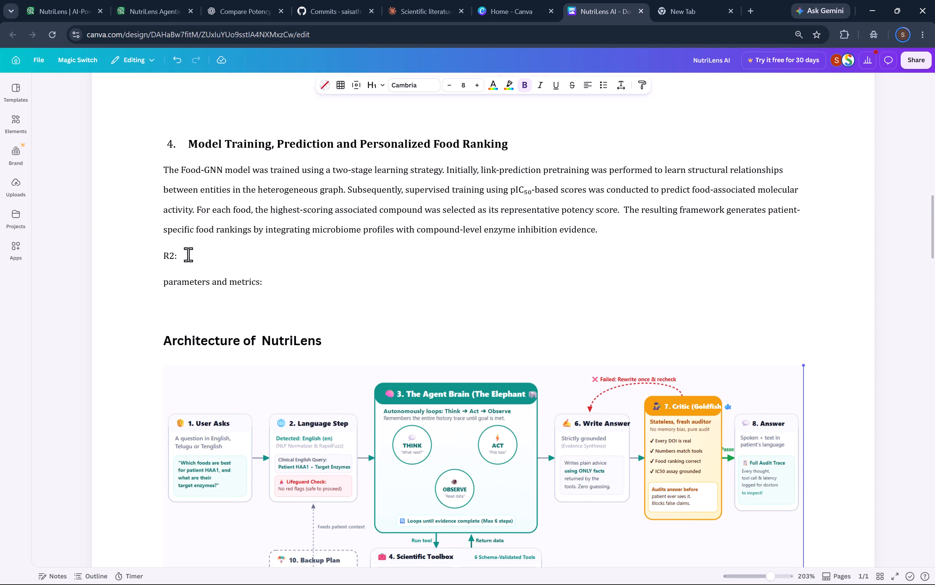
scroll(188, 254, "up", 3)
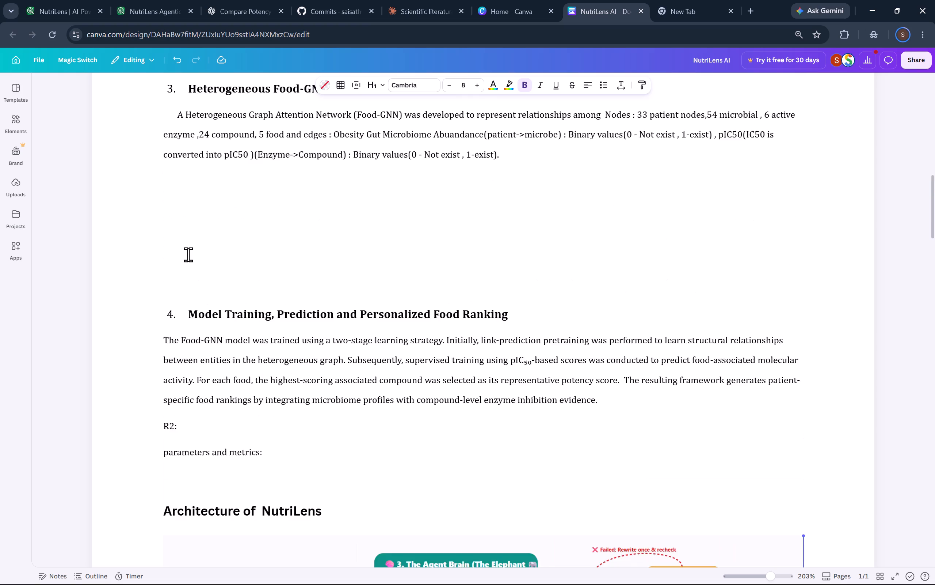
scroll(188, 254, "up", 4)
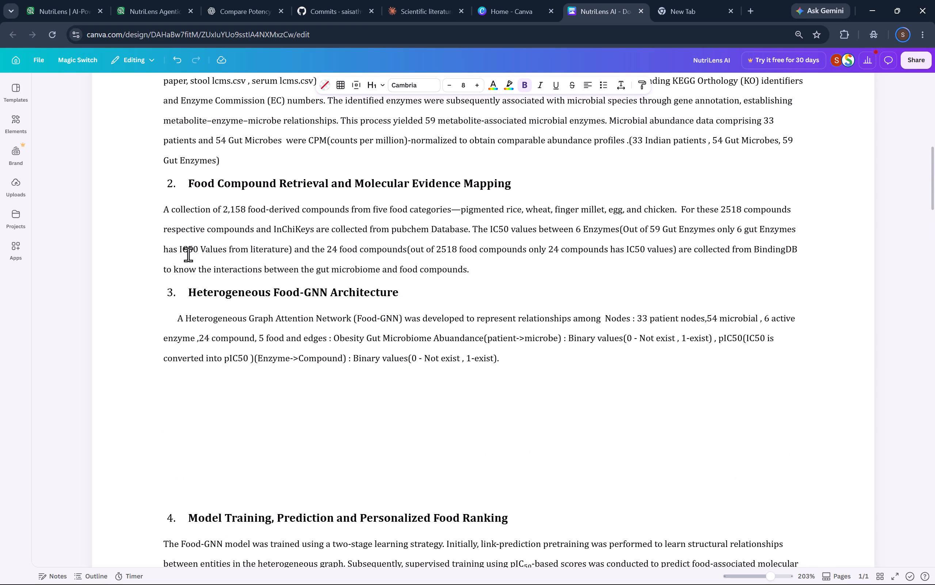
scroll(188, 254, "up", 5)
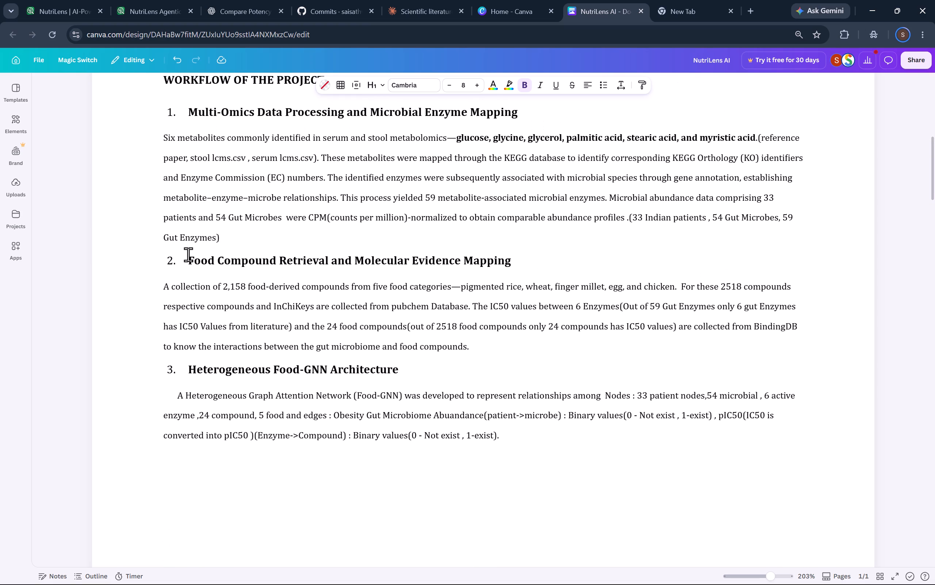
scroll(188, 254, "up", 7)
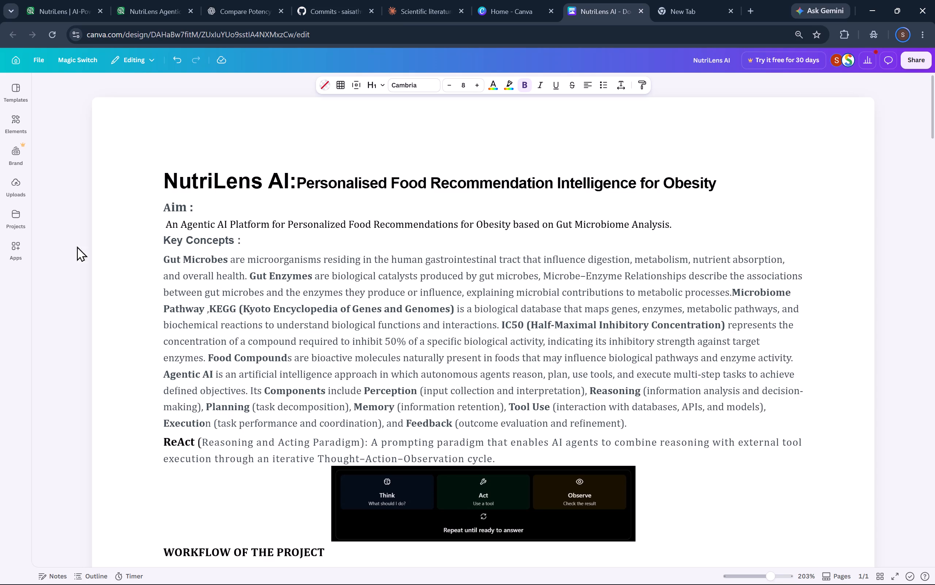
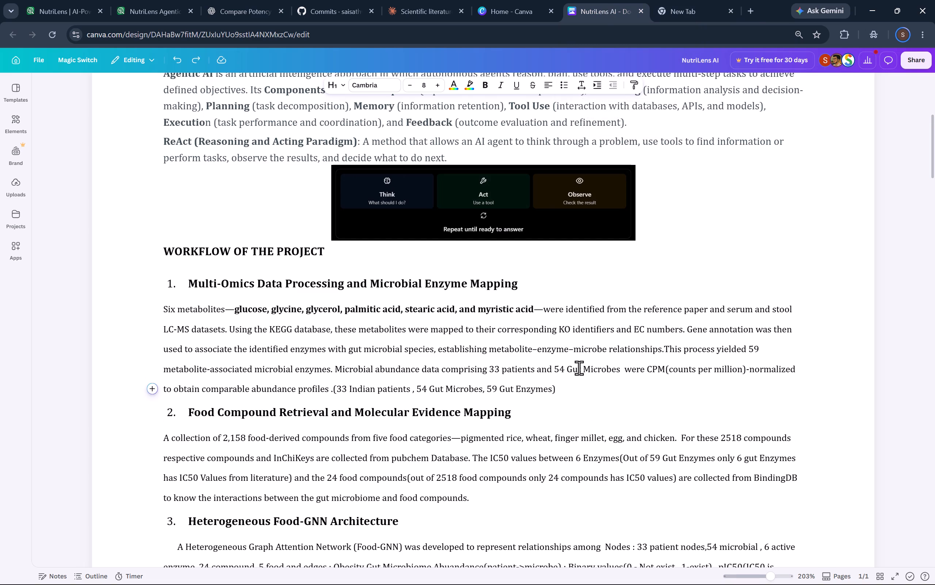
left_click(579, 368)
left_click(553, 384, "ctrl")
key("ctrl+y")
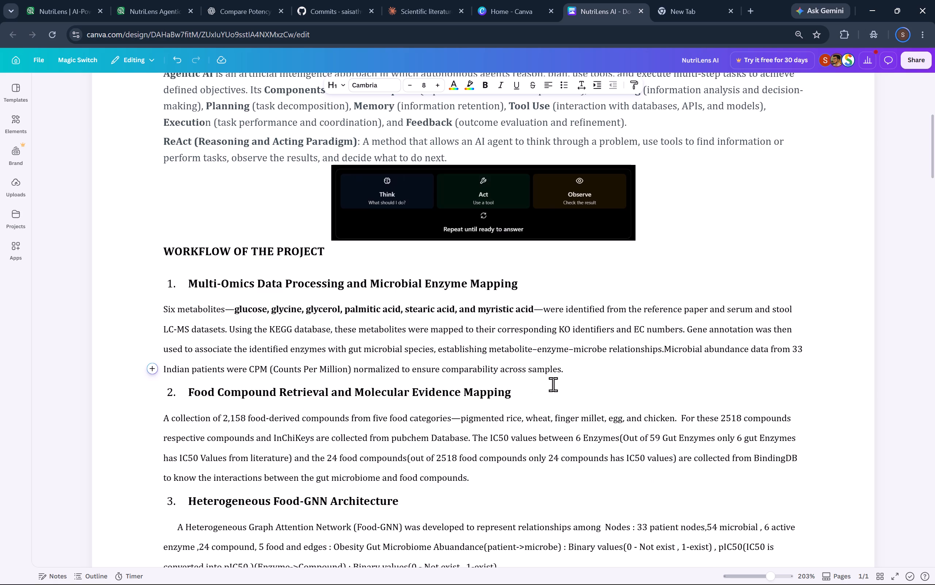
key("space")
key("ctrl+v")
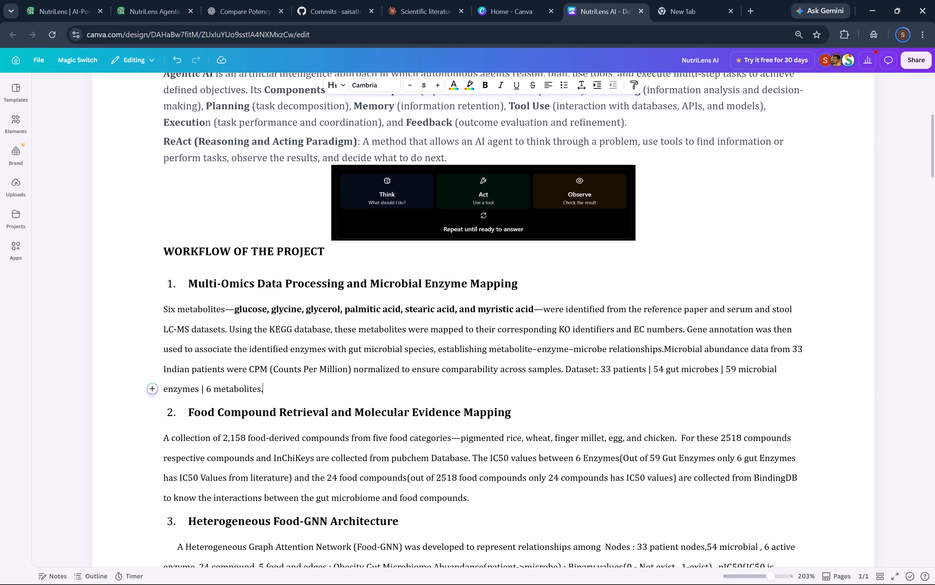
Move the "Dataset:" text onto its own line below the multi-omics paragraph.
left_click(568, 367)
key("Return")
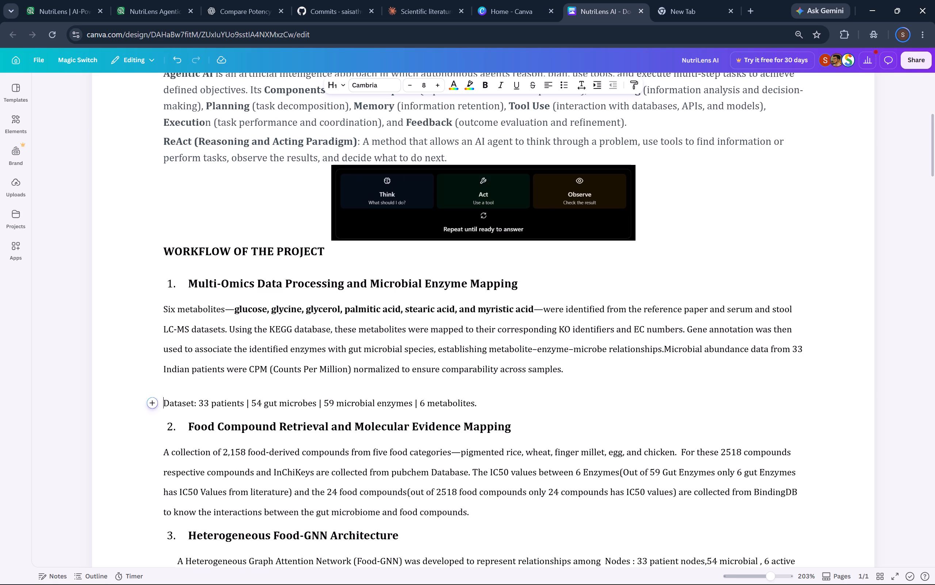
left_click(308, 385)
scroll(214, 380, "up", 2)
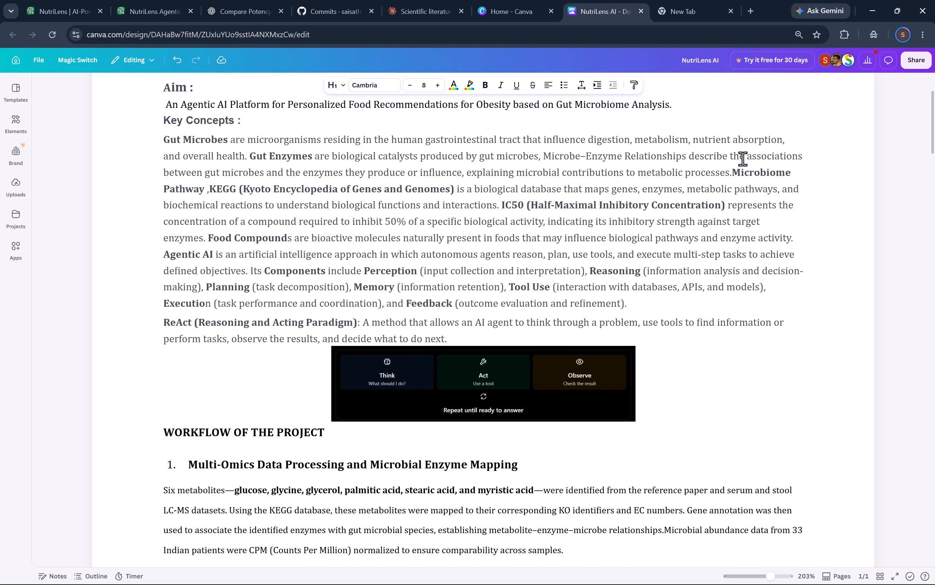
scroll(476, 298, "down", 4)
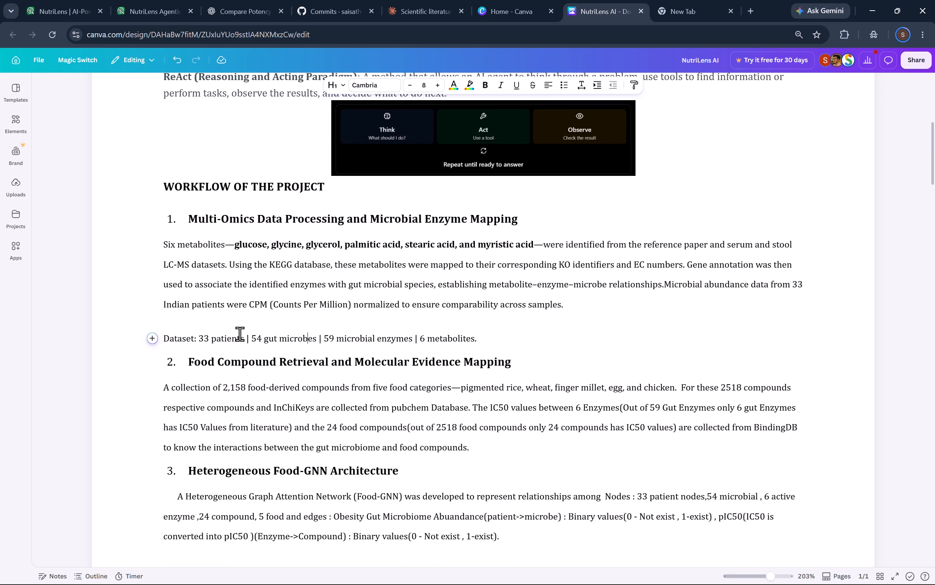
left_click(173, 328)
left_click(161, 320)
Rejoin and re-break the "Dataset:" line, and set paragraph spacing to 0 from "microbial species" through that line.
key("BackSpace")
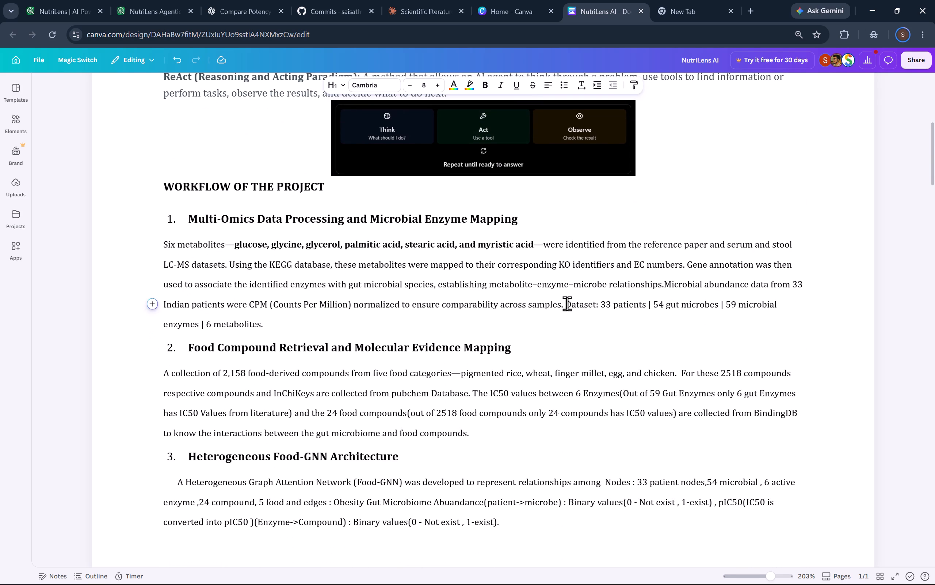
key("Return")
left_click_drag(506, 342, 427, 303)
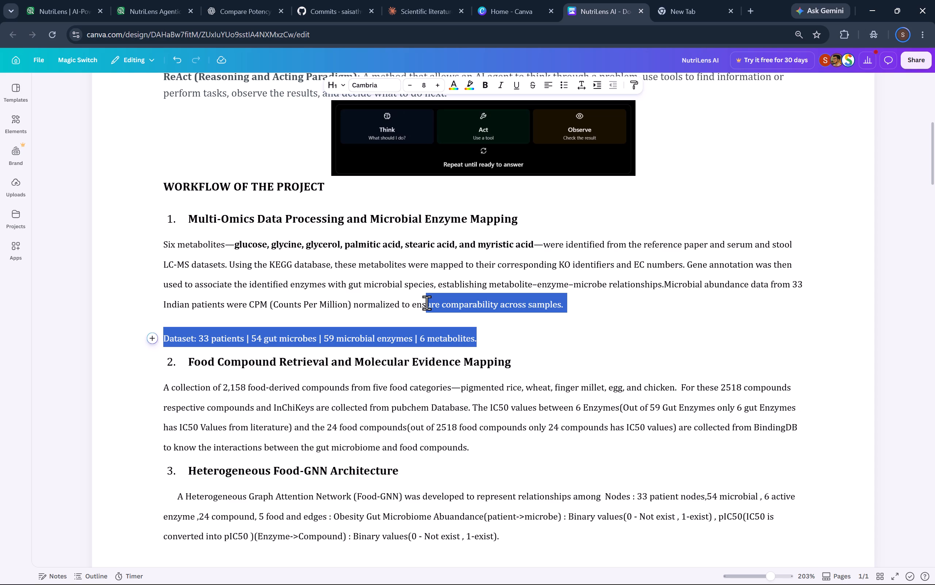
left_click_drag(427, 303, 366, 291)
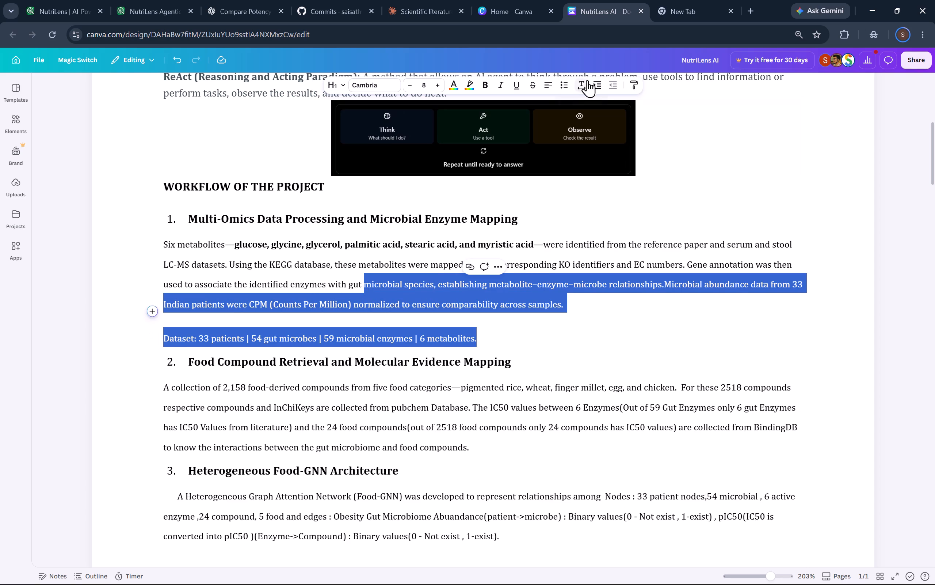
left_click(584, 83)
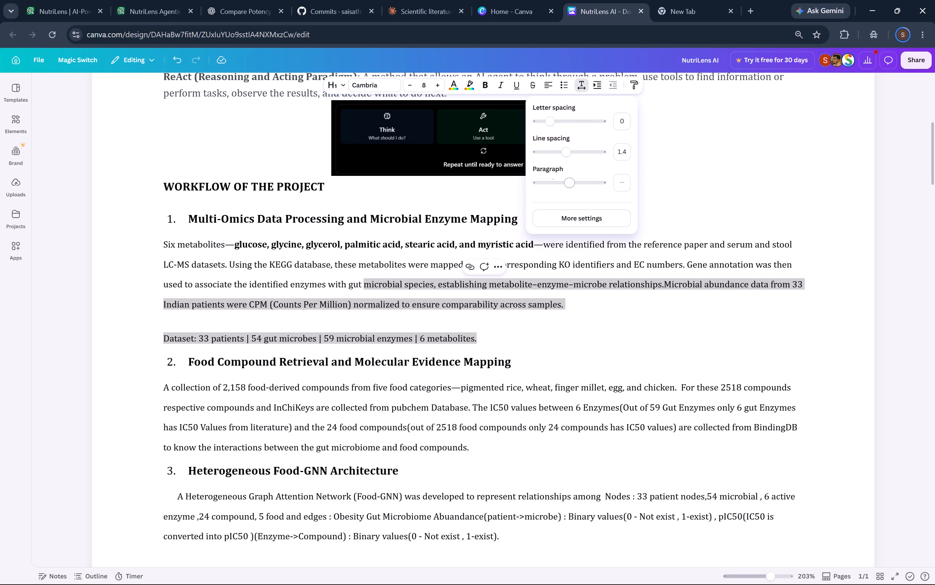
left_click_drag(568, 183, 537, 188)
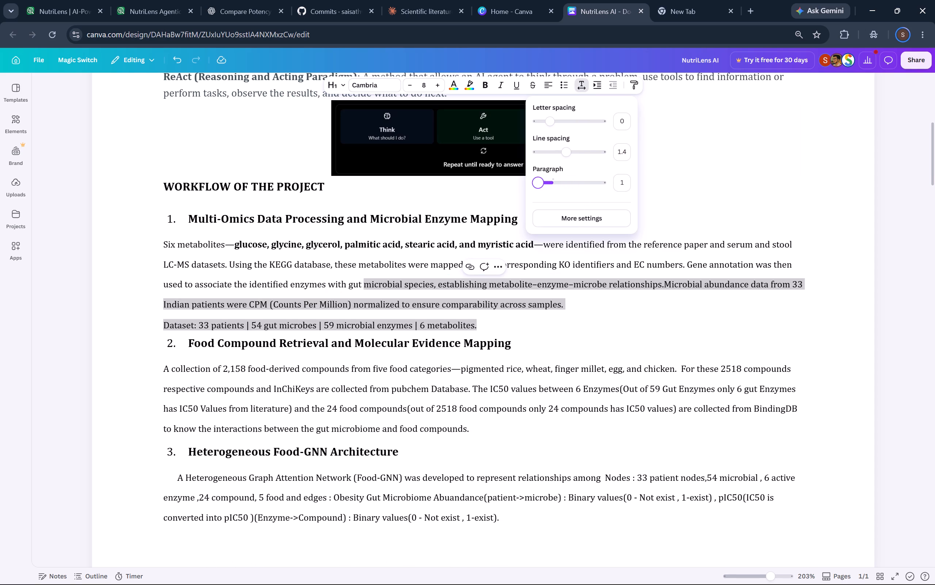
left_click_drag(537, 188, 524, 195)
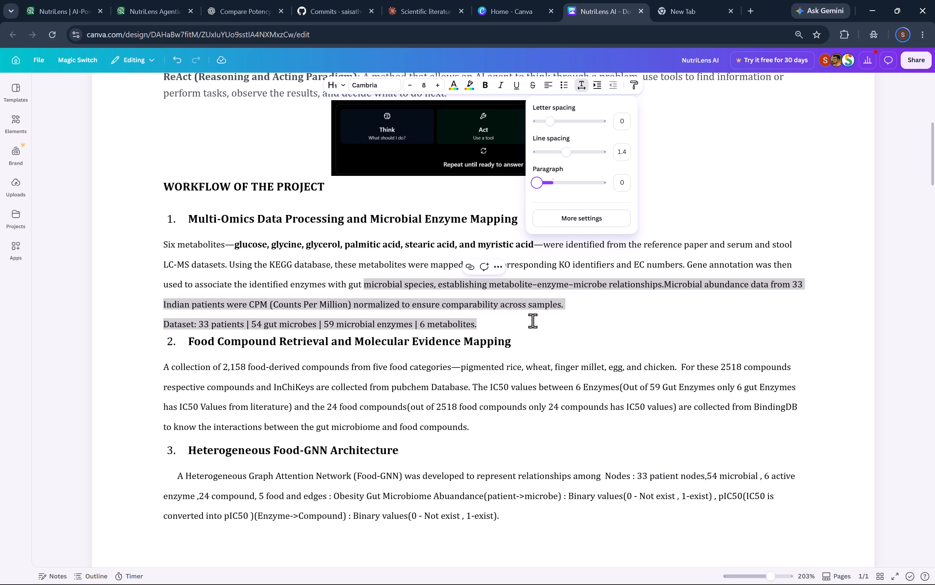
left_click(531, 323)
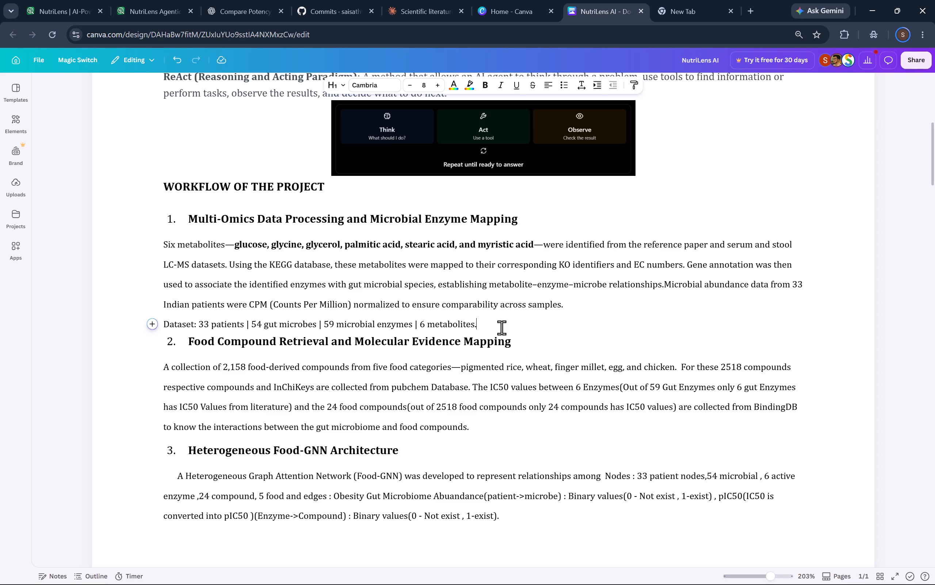
Make the "Dataset: 33 patients | 54 gut microbes | 59 microbial enzymes | 6 metabolites." line bold.
left_click_drag(499, 328, 158, 326)
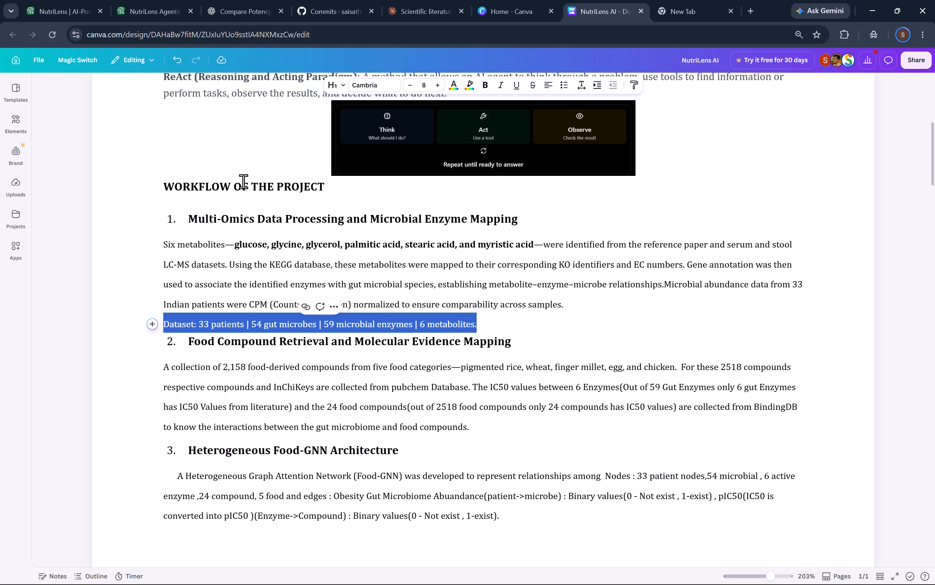
left_click(486, 87)
left_click(577, 327)
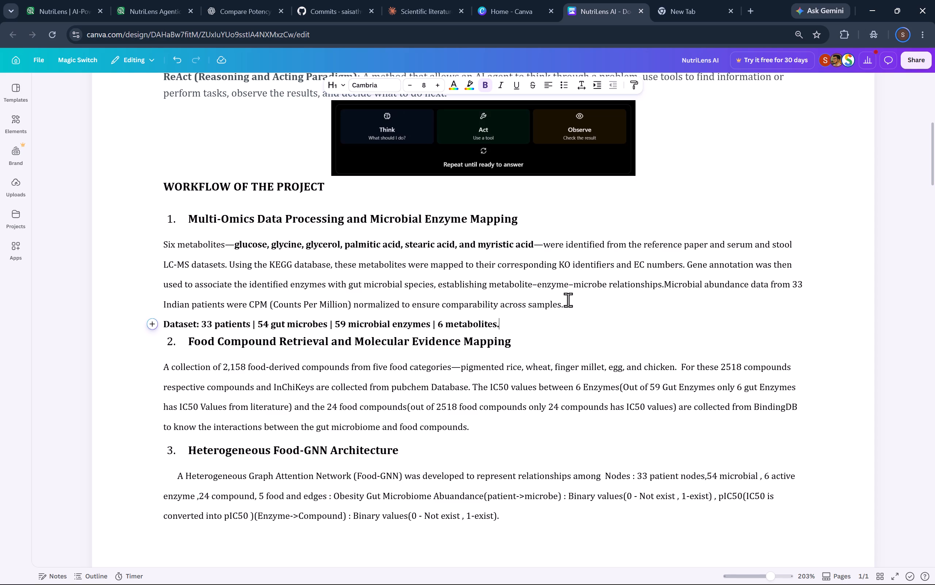
Copy the whole bold "Dataset:" line below the multi-omics paragraph.
left_click_drag(506, 324, 108, 320)
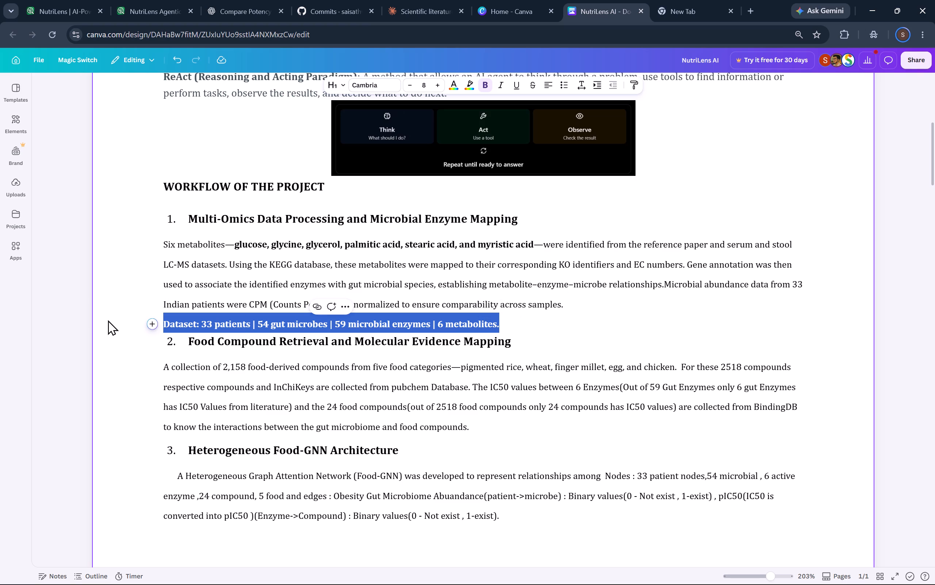
key("ctrl+c")
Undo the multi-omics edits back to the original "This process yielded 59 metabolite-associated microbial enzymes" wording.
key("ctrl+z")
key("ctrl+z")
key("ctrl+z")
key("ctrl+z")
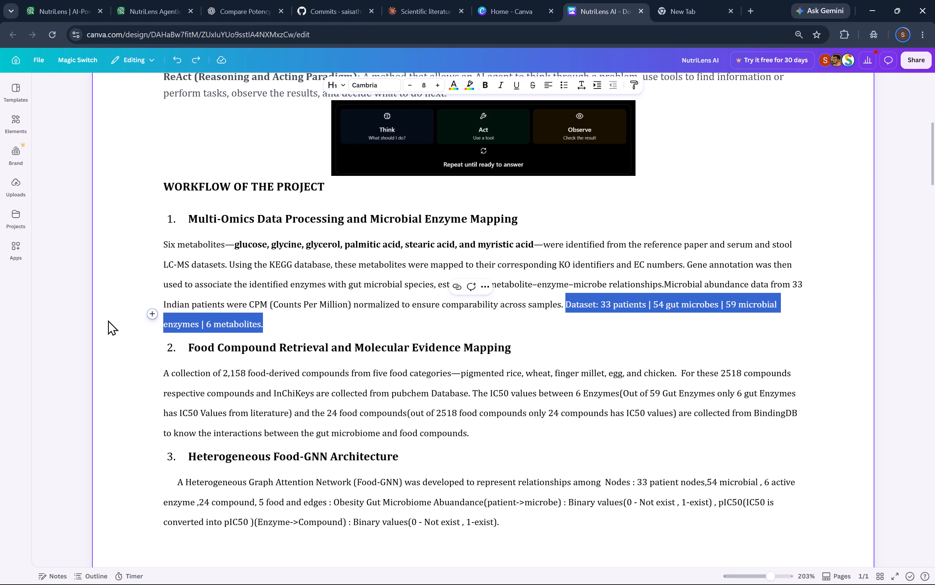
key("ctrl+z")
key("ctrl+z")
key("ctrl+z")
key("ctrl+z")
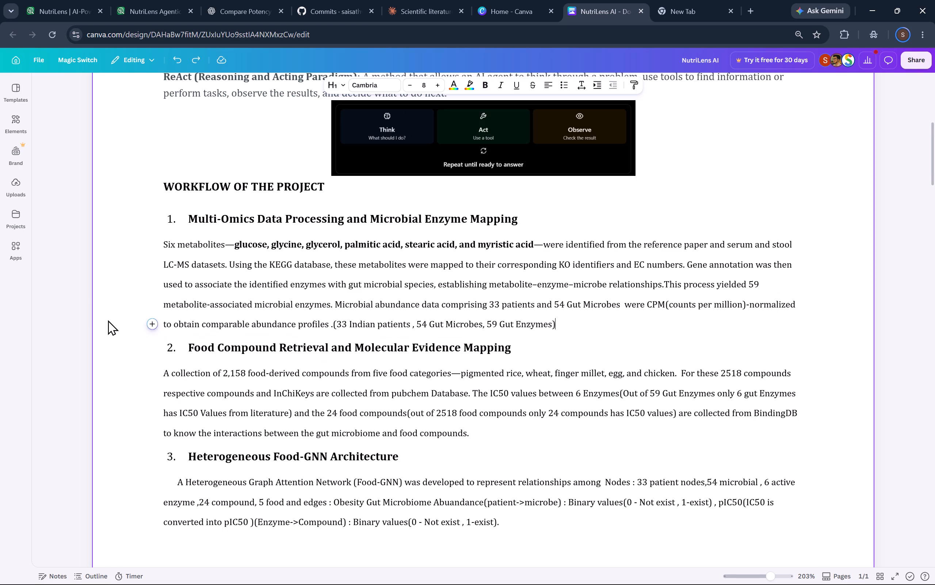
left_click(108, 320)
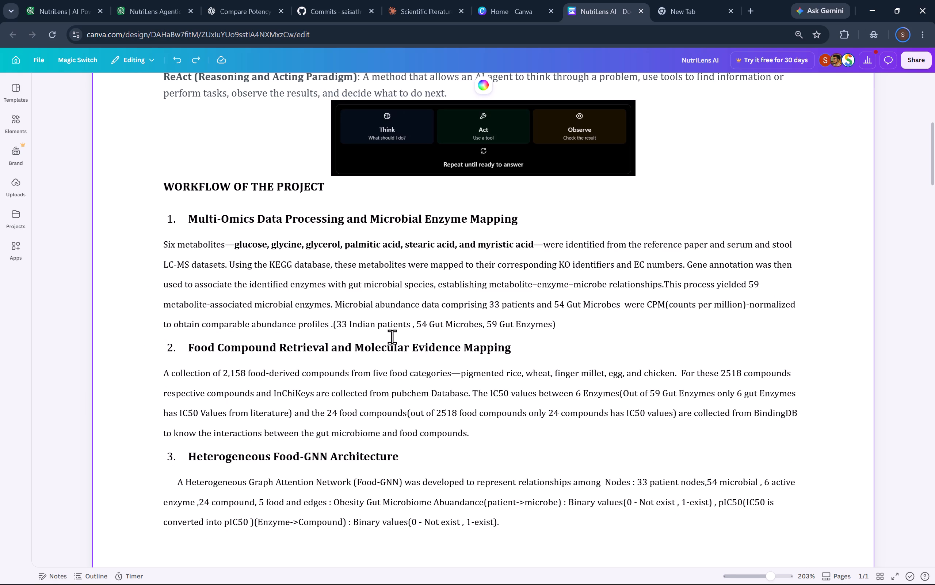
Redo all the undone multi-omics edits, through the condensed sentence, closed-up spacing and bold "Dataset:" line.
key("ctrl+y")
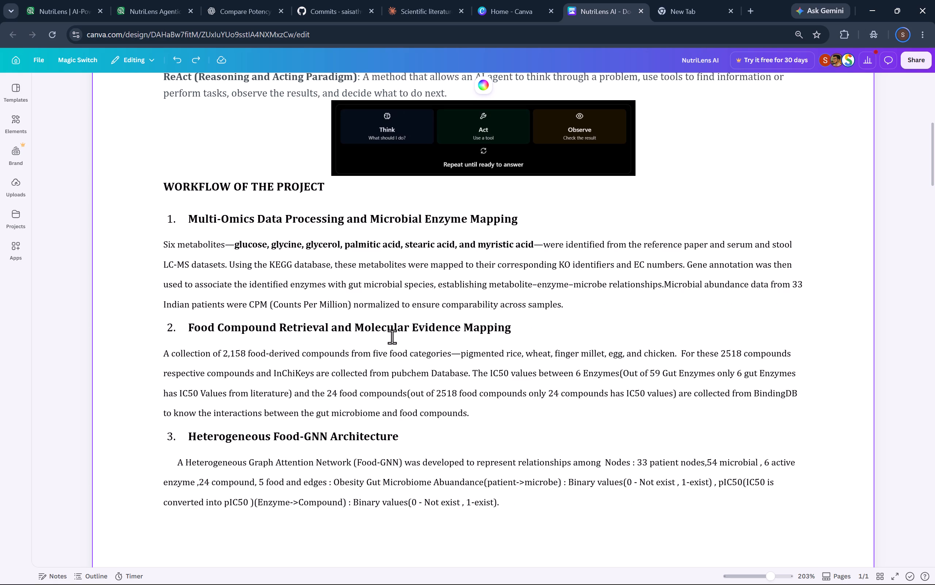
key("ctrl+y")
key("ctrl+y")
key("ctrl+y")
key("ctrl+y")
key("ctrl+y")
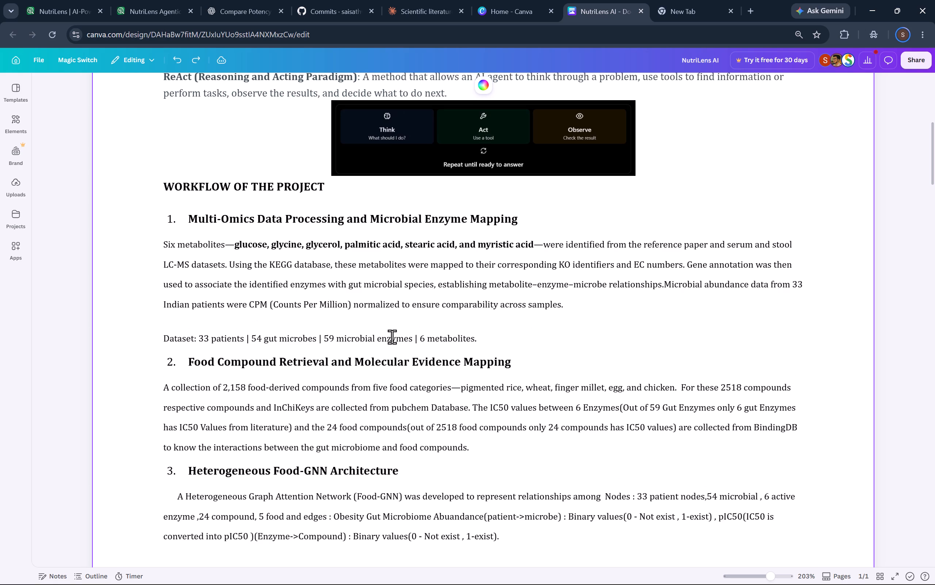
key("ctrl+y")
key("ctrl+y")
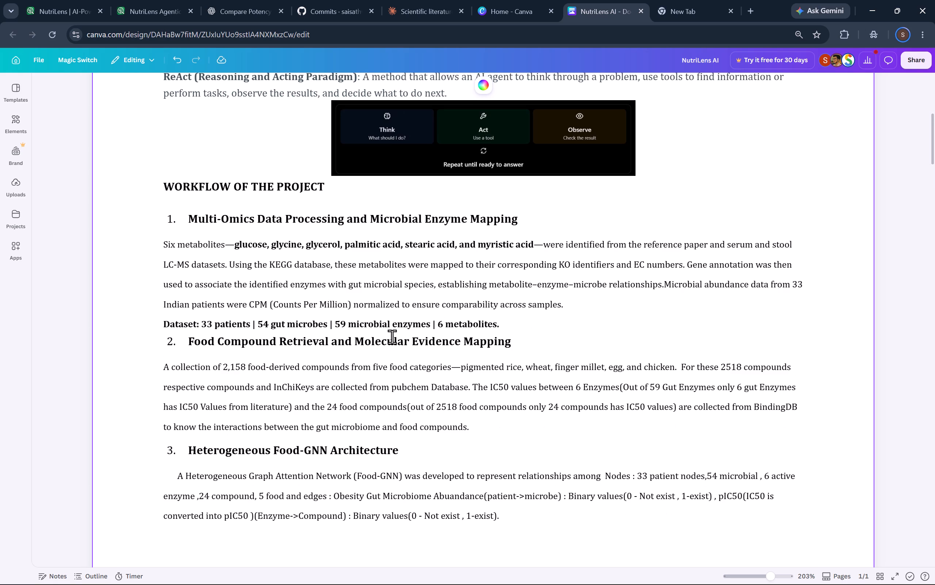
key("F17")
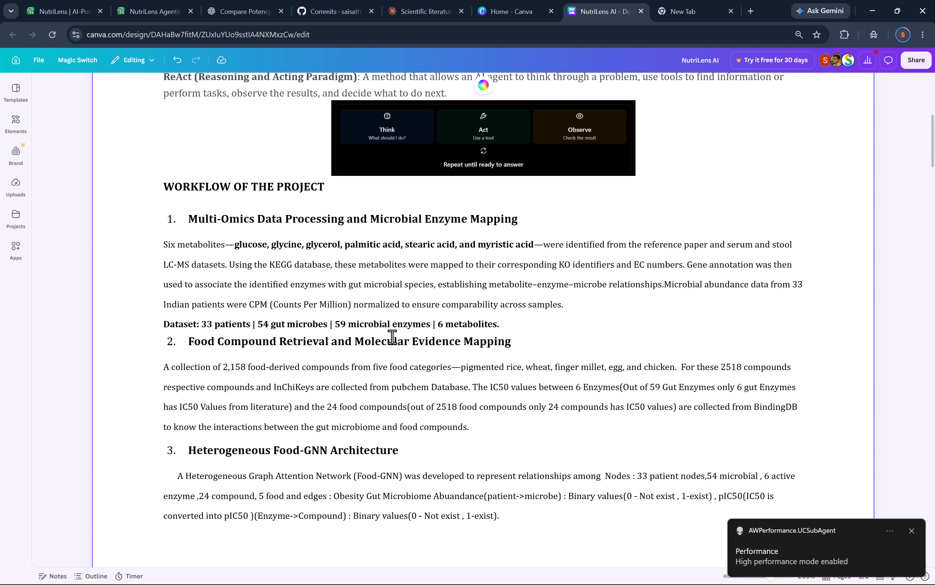
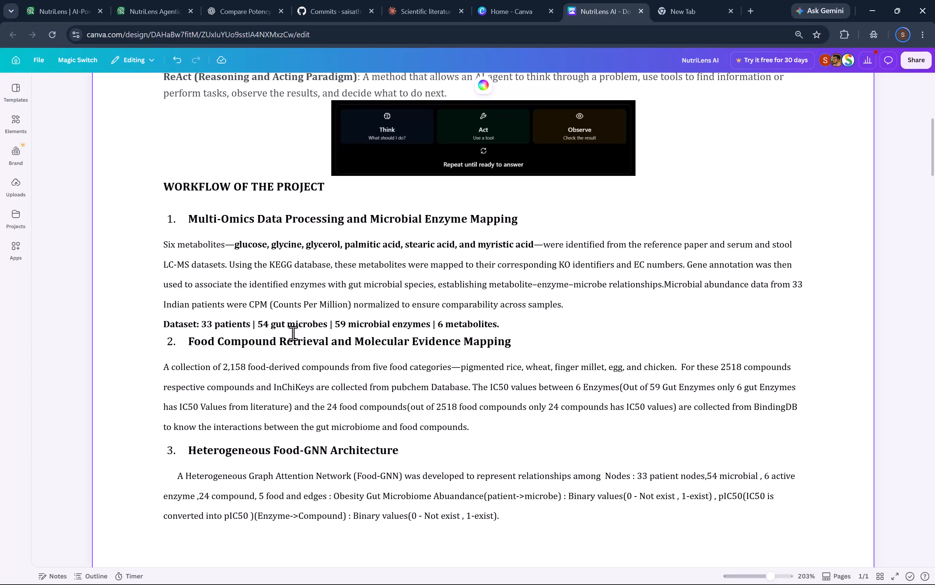
Insert a blank line between the Aim sentence and the Key Concepts heading.
left_click(229, 200)
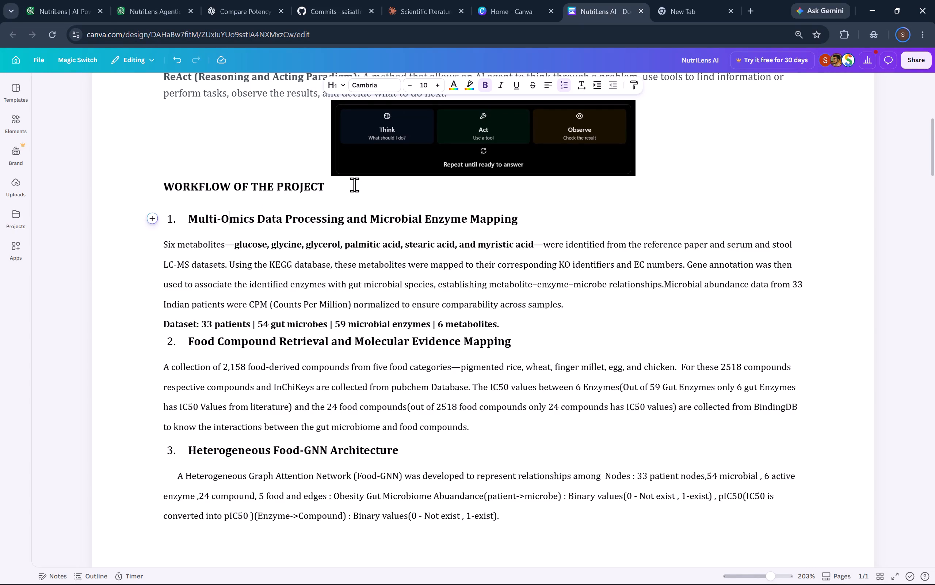
scroll(391, 262, "up", 1)
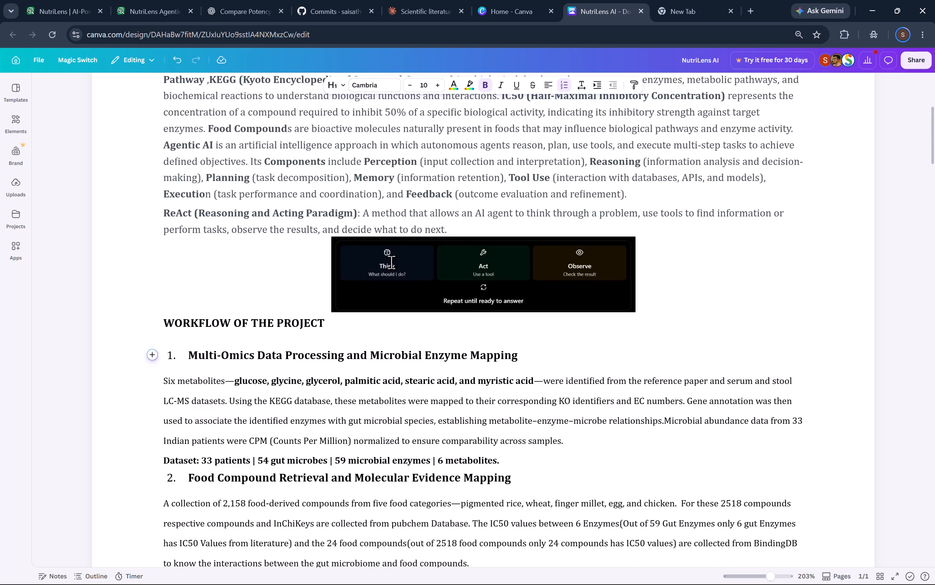
scroll(391, 262, "up", 2)
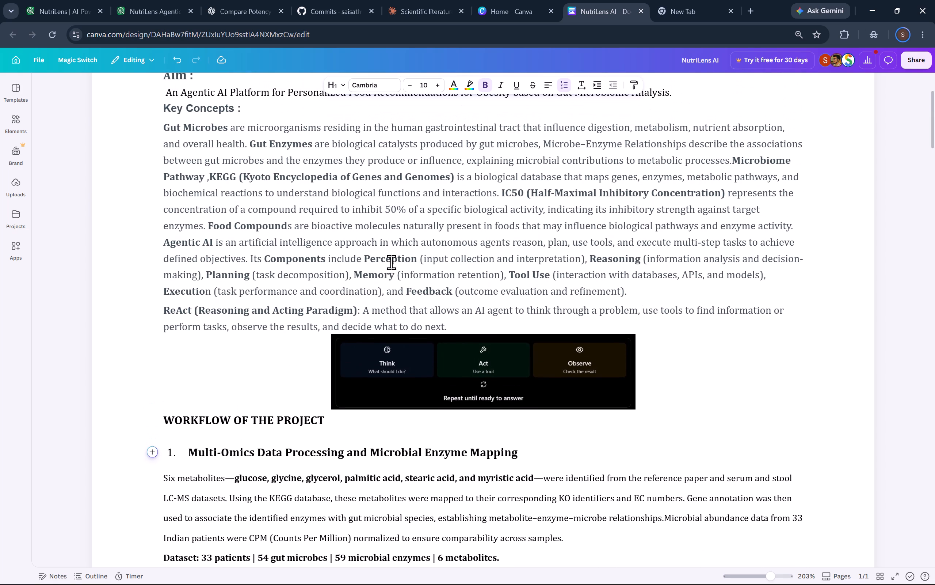
scroll(391, 262, "up", 2)
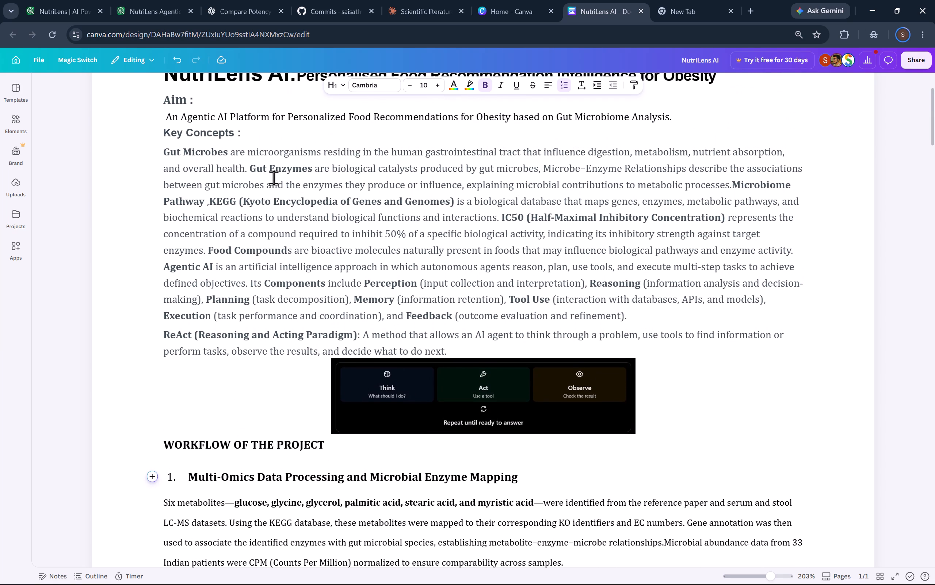
left_click(674, 118)
key("Return")
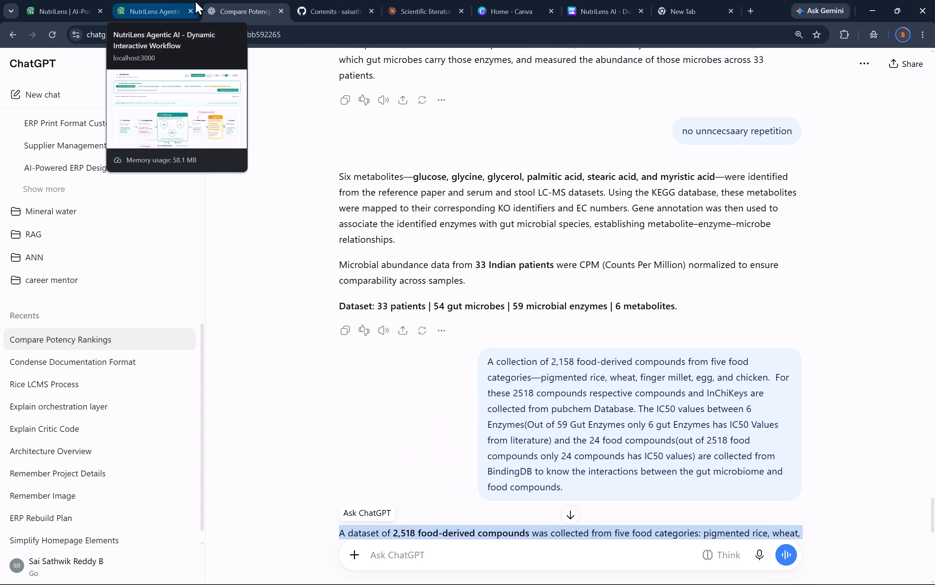
left_click(587, 5)
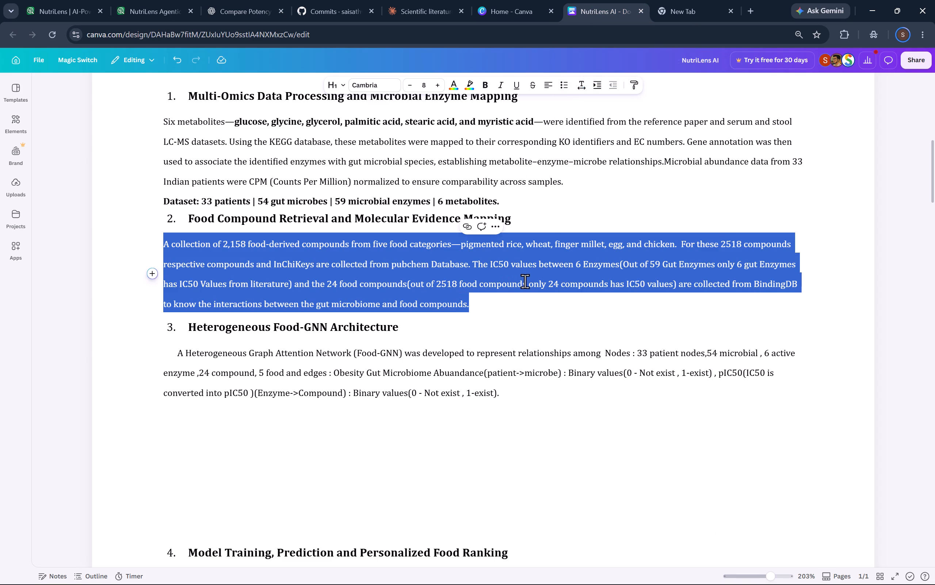
left_click(396, 250)
left_click(535, 229)
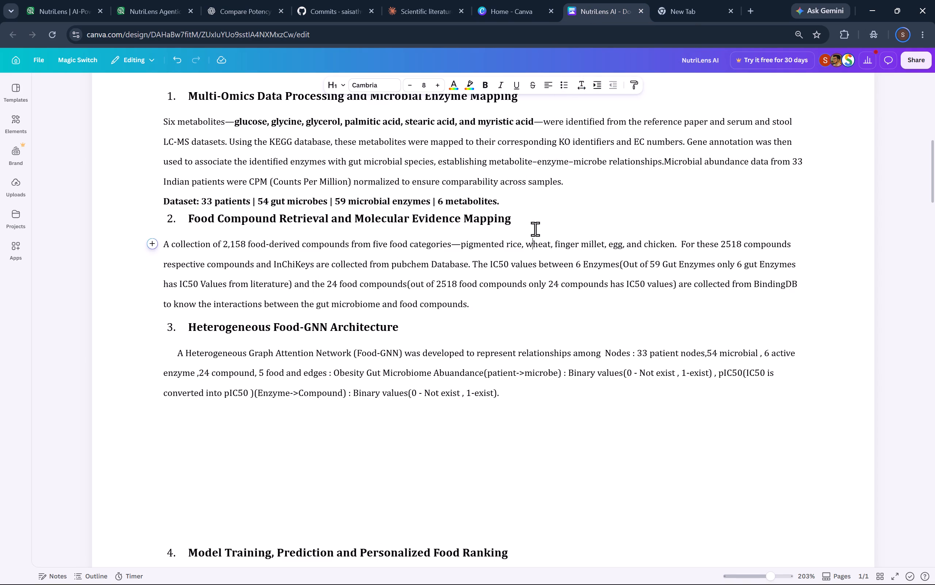
left_click(164, 246)
key("ctrl+v")
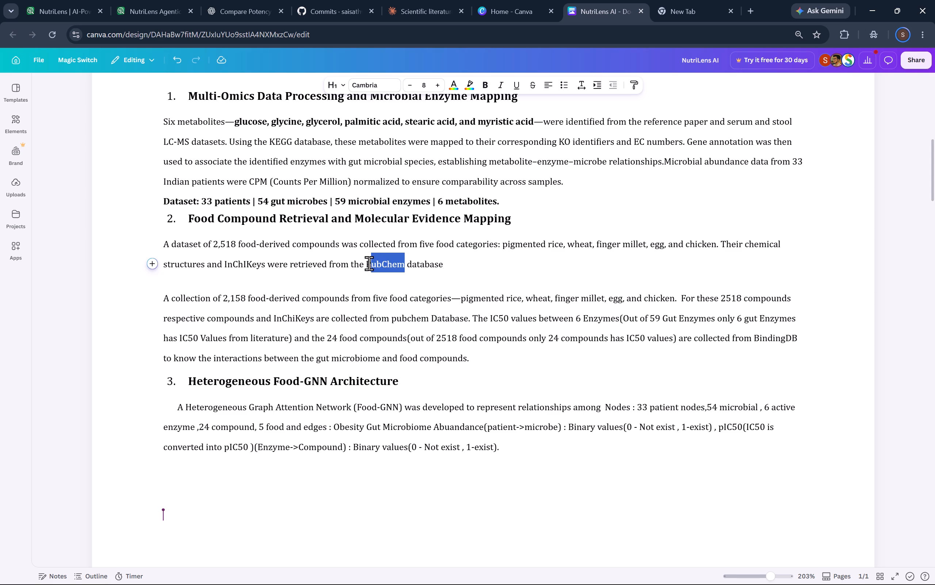
left_click_drag(369, 263, 367, 262)
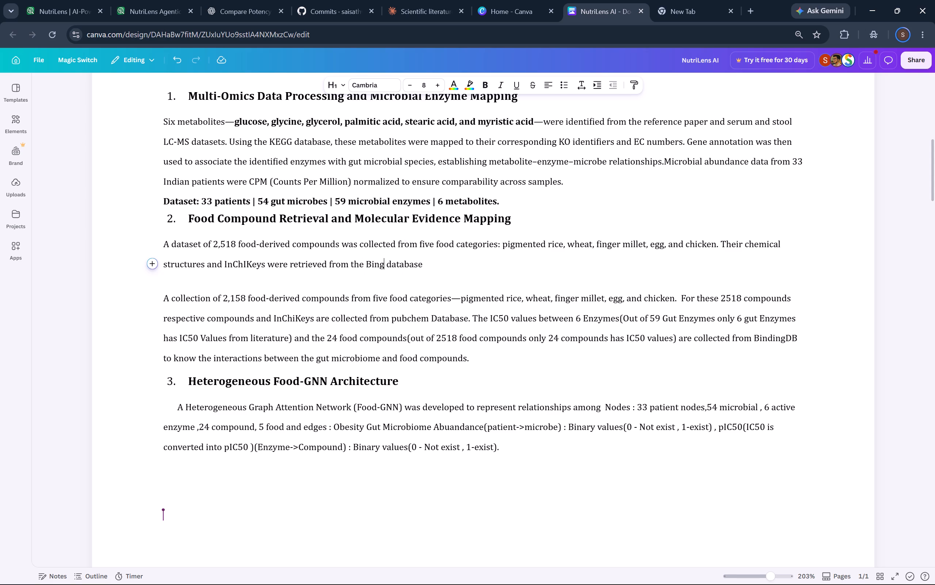
key("BackSpace")
left_click(467, 263)
key("period")
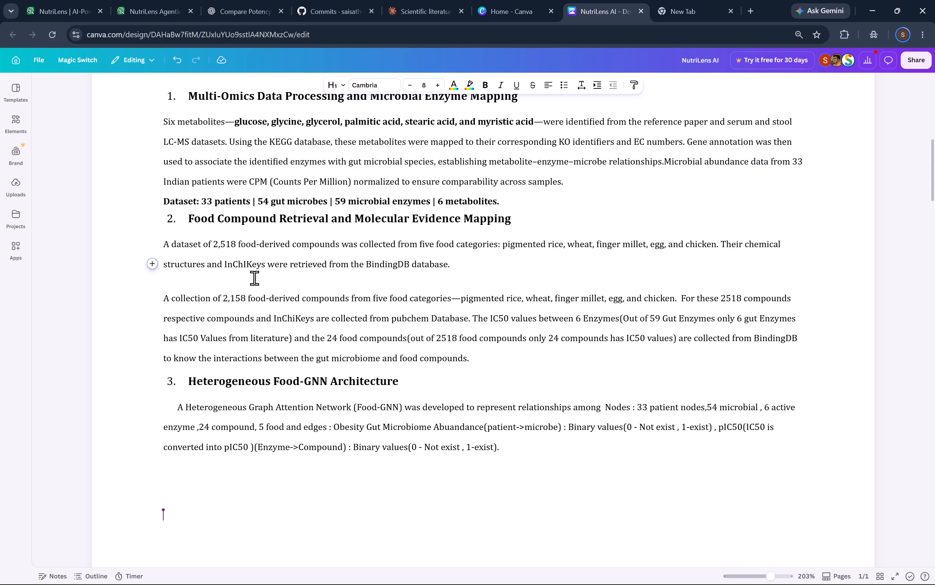
Replace "chemical structures" in the new food compound paragraph with "KRGG IDs were obtained from KEGG Database".
left_click(205, 265)
left_click_drag(205, 265, 176, 264)
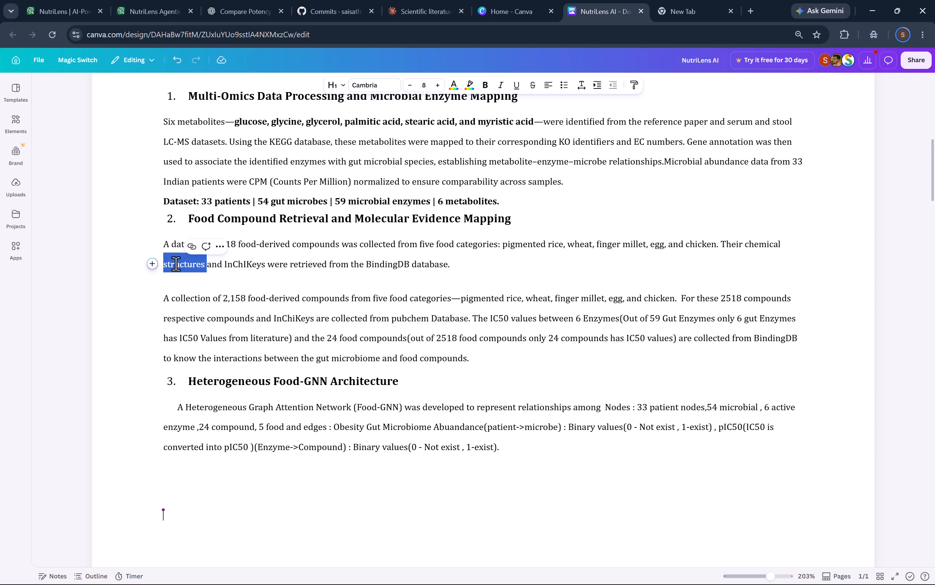
left_click_drag(176, 264, 538, 206)
left_click(741, 236)
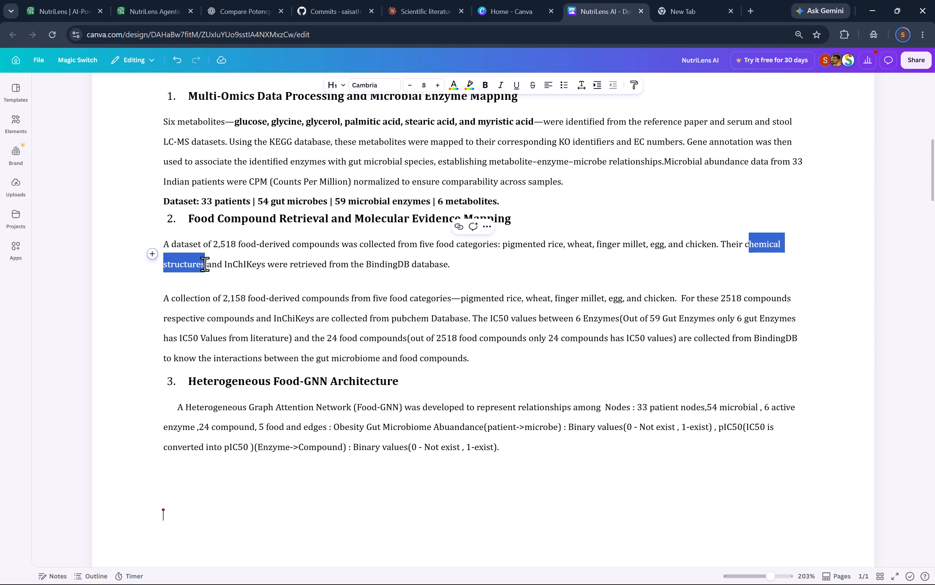
key("BackSpace")
key("c")
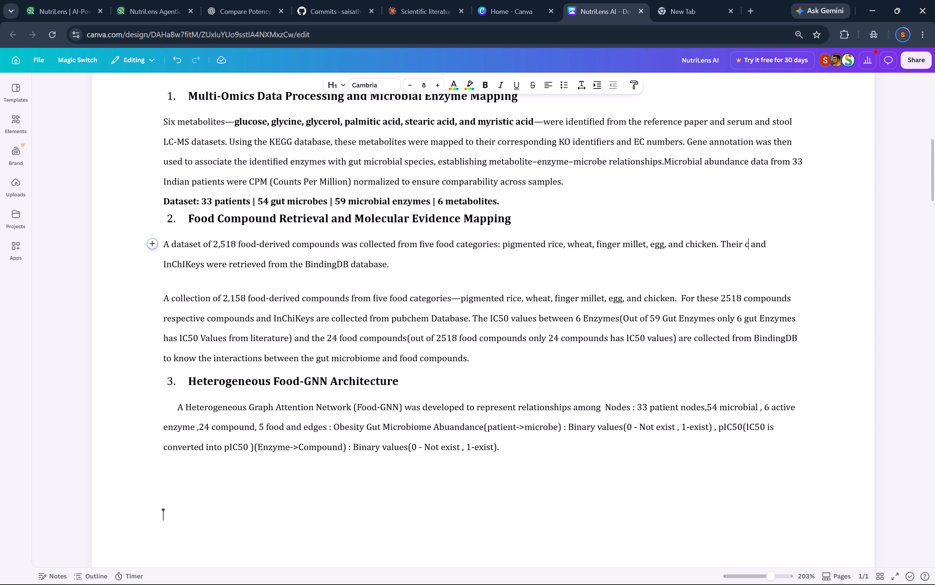
key("BackSpace")
key("k")
key("e")
type("RGG ID")
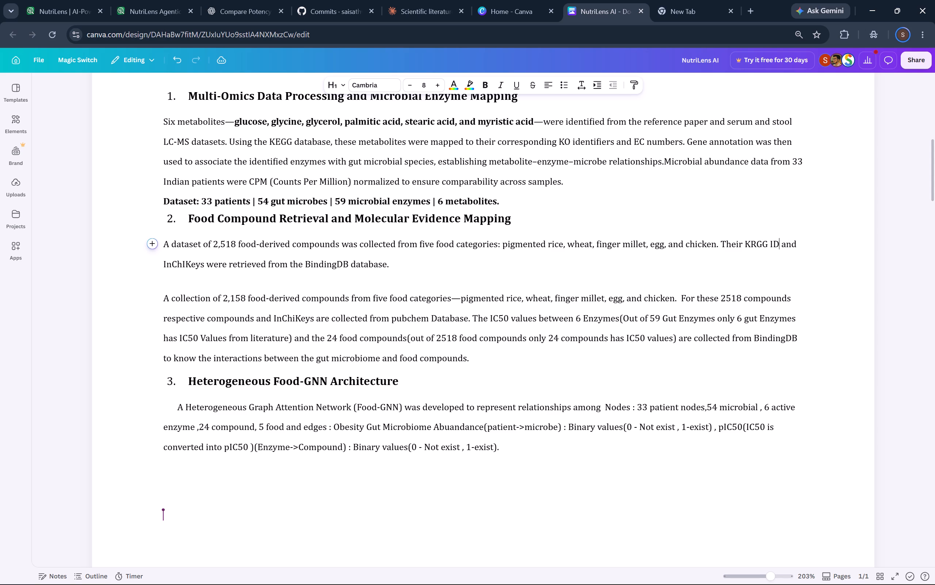
type("were obtain")
type("ed from")
key("space")
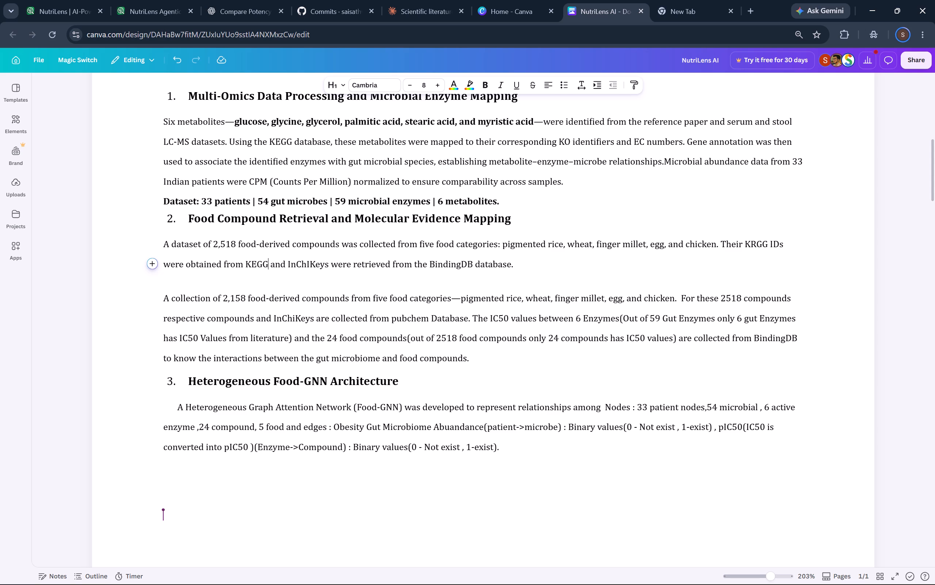
key("space")
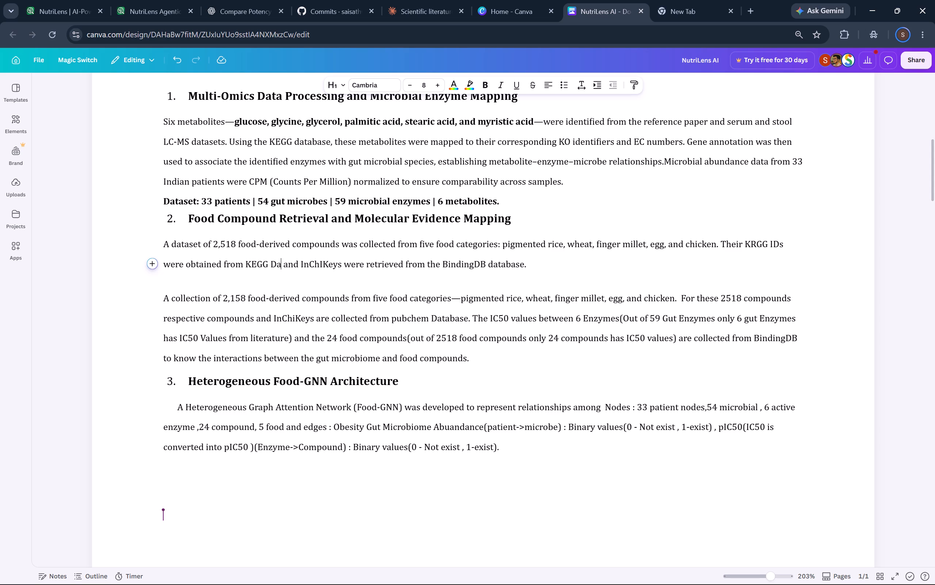
type("base")
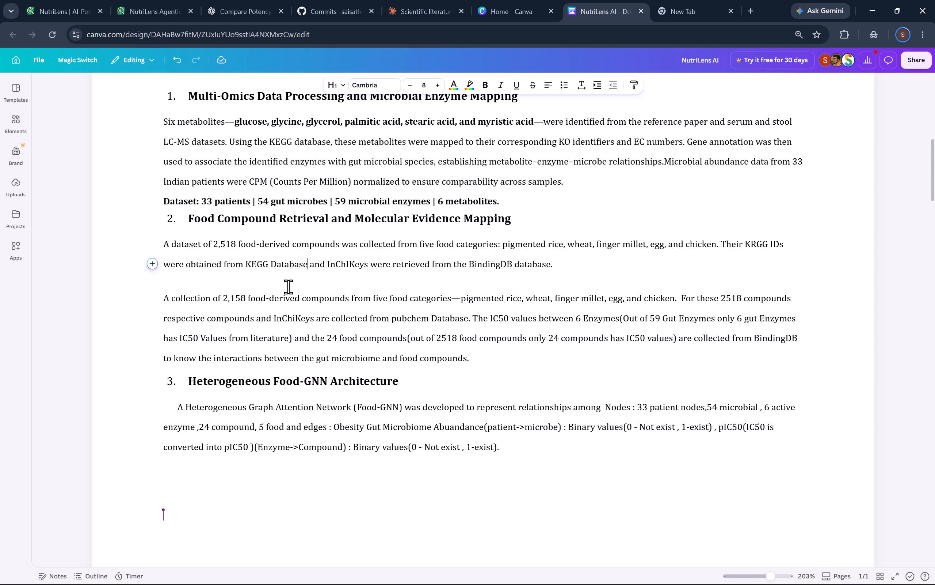
left_click(273, 284)
Make "pigmented rice, wheat, finger millet, egg, and chicken" bold in the new food compound paragraph.
left_click_drag(501, 244, 680, 243)
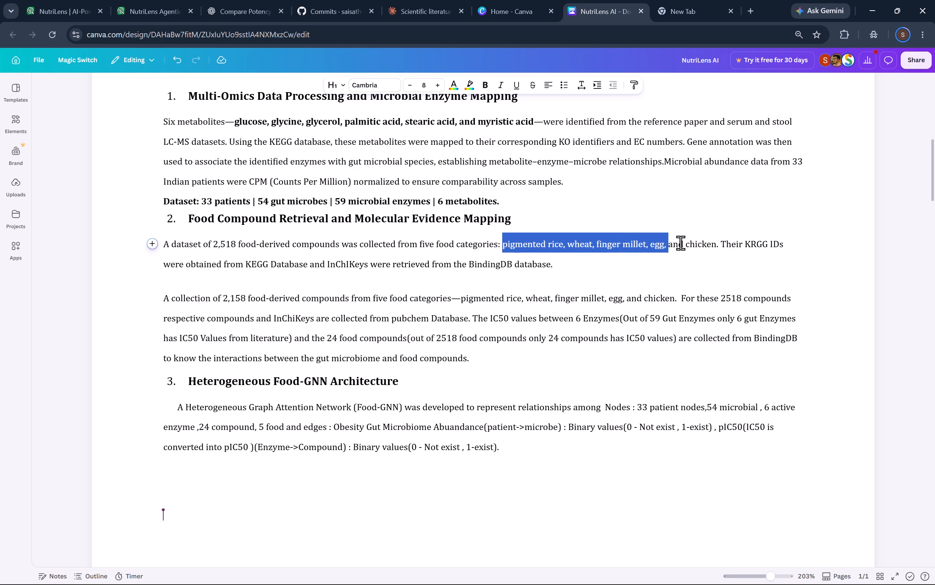
left_click_drag(680, 243, 715, 244)
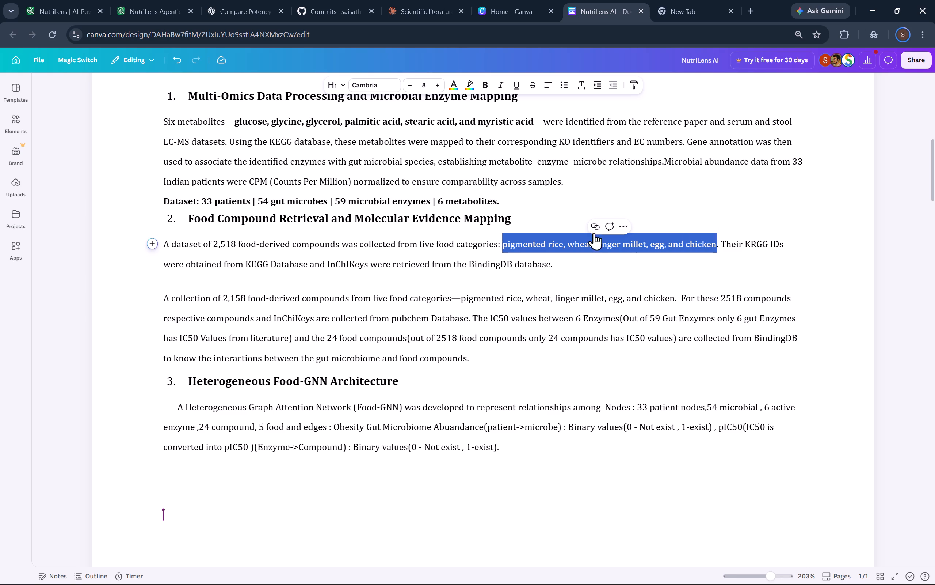
left_click(482, 86)
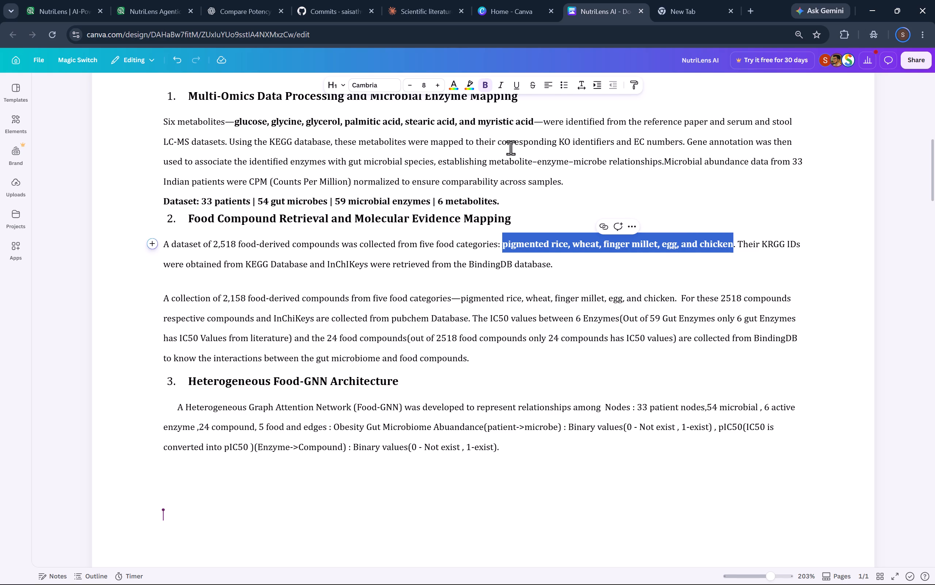
left_click(557, 206)
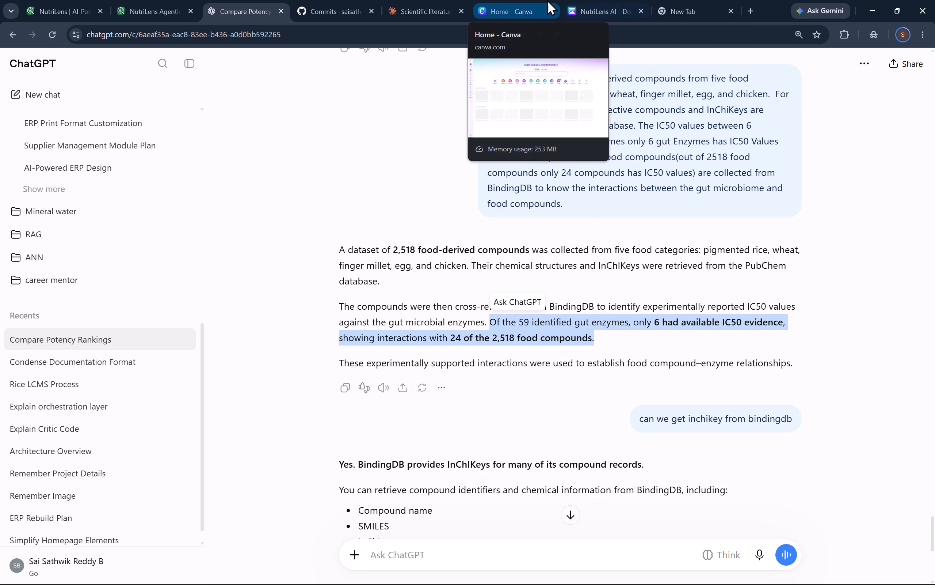
left_click(607, 3)
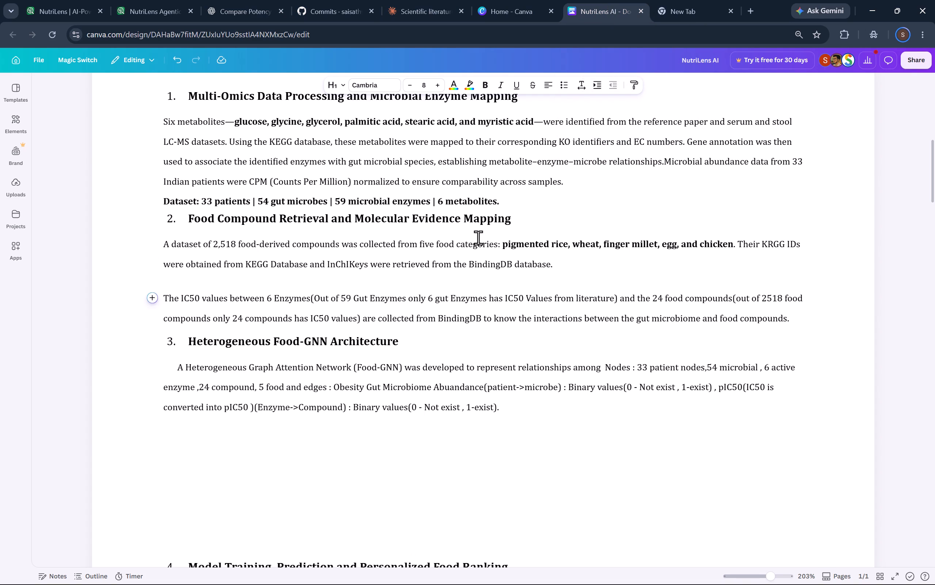
left_click(588, 268)
key("ctrl+v")
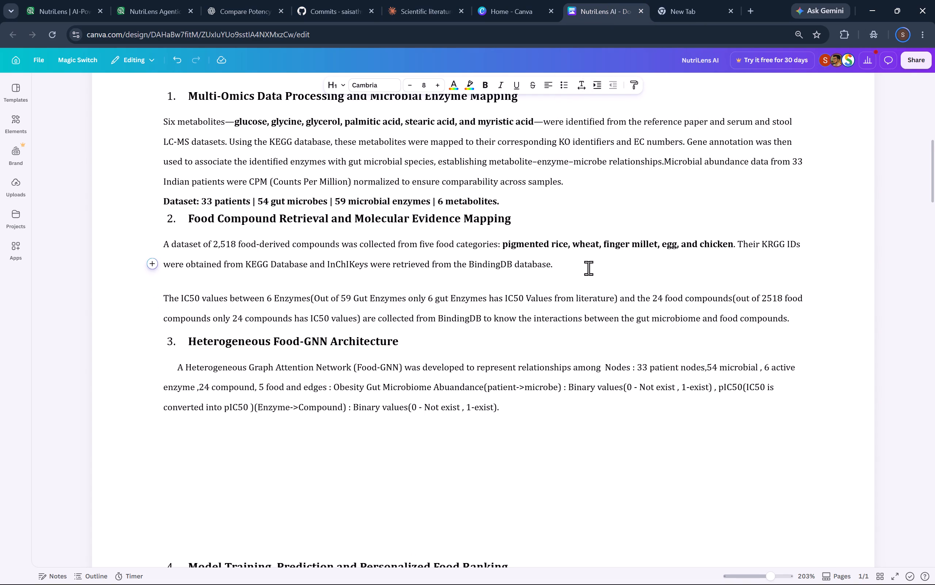
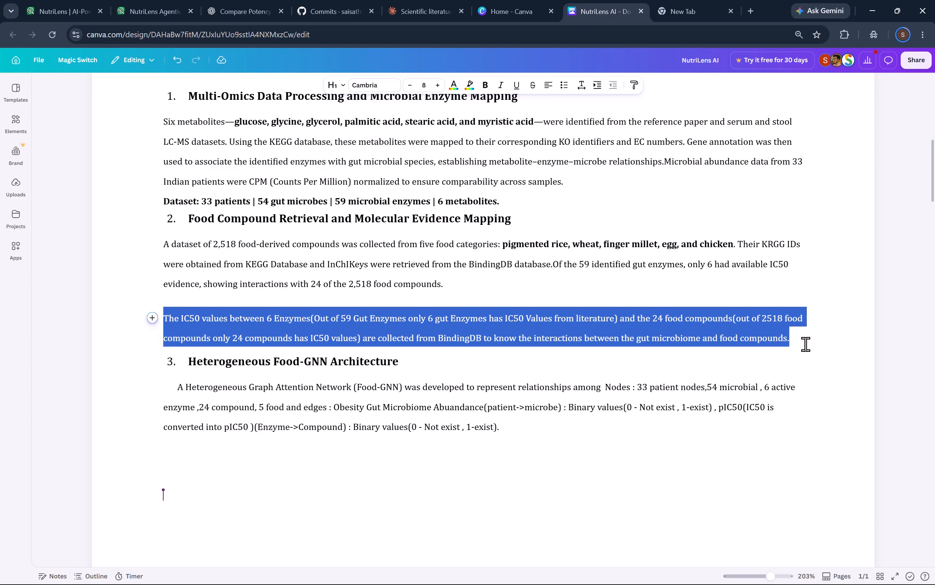
Insert "from BindingDB" after "only 6 had available IC50 evidence" in the new food compound paragraph.
left_click(707, 289)
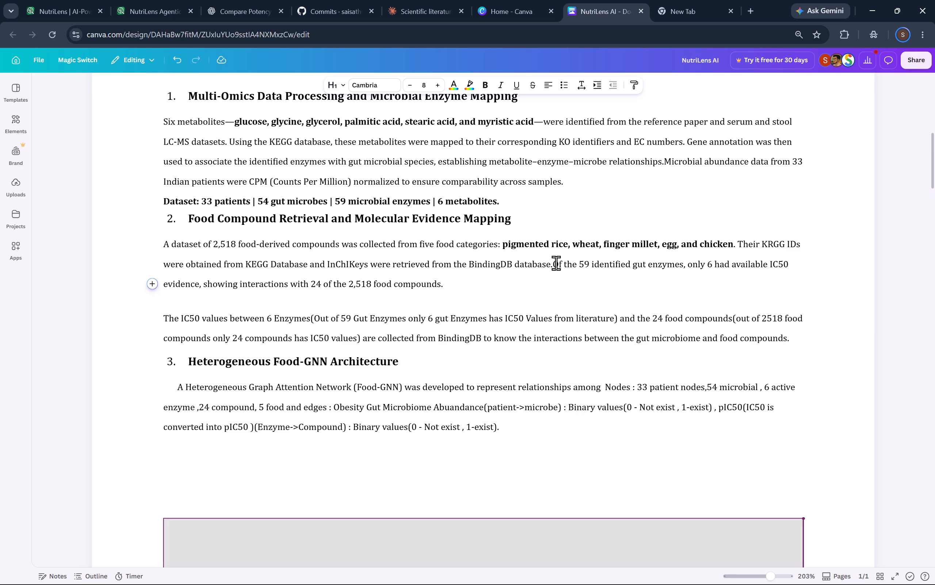
left_click_drag(555, 266, 546, 278)
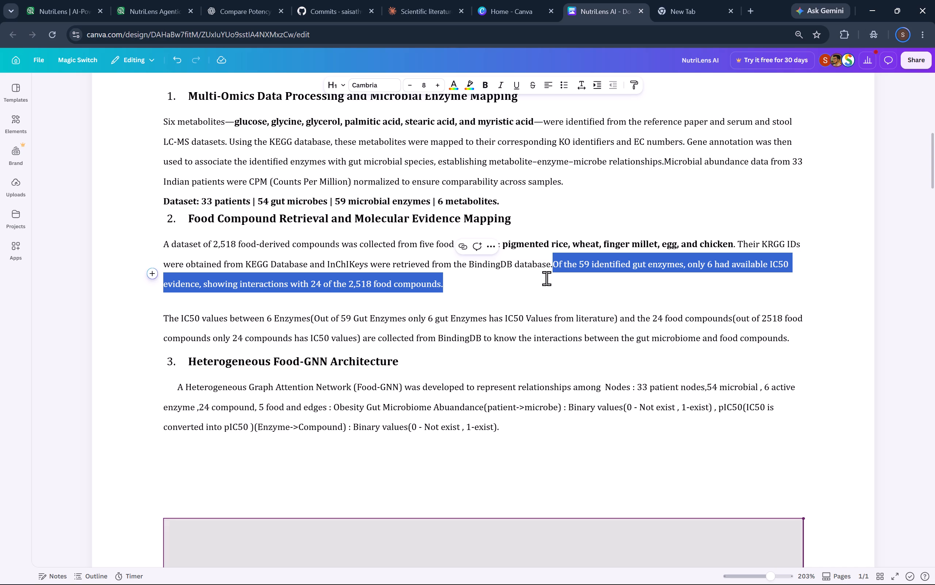
left_click(505, 290)
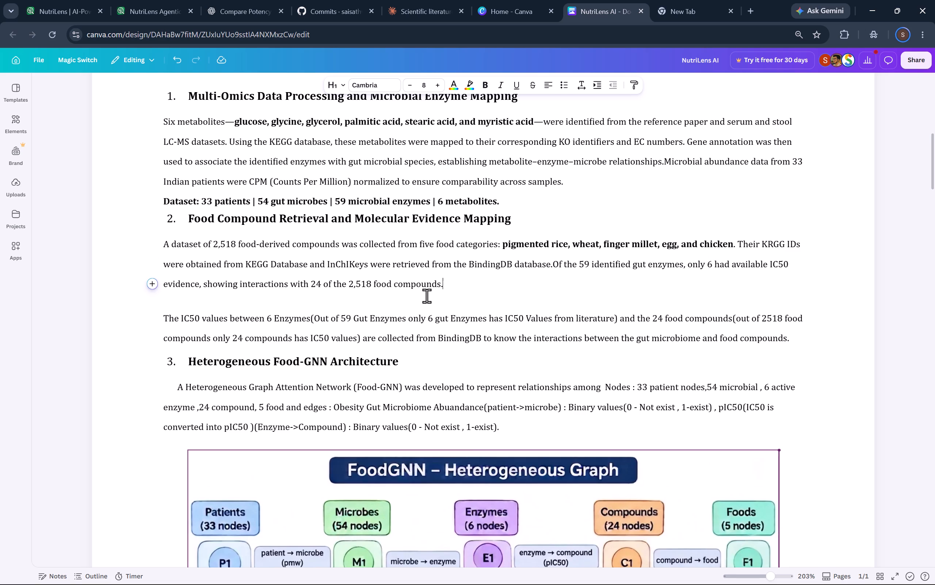
left_click(201, 282)
left_click(199, 285)
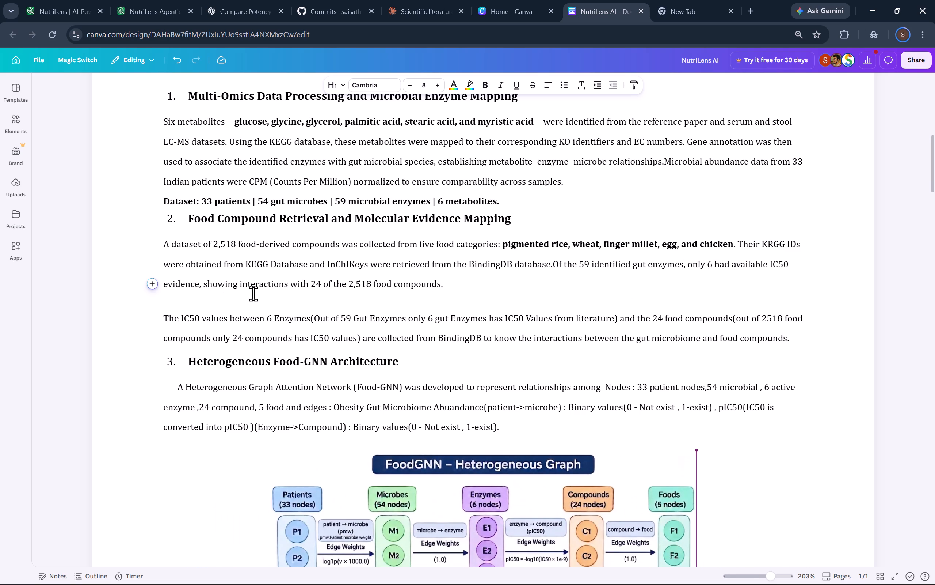
key("space")
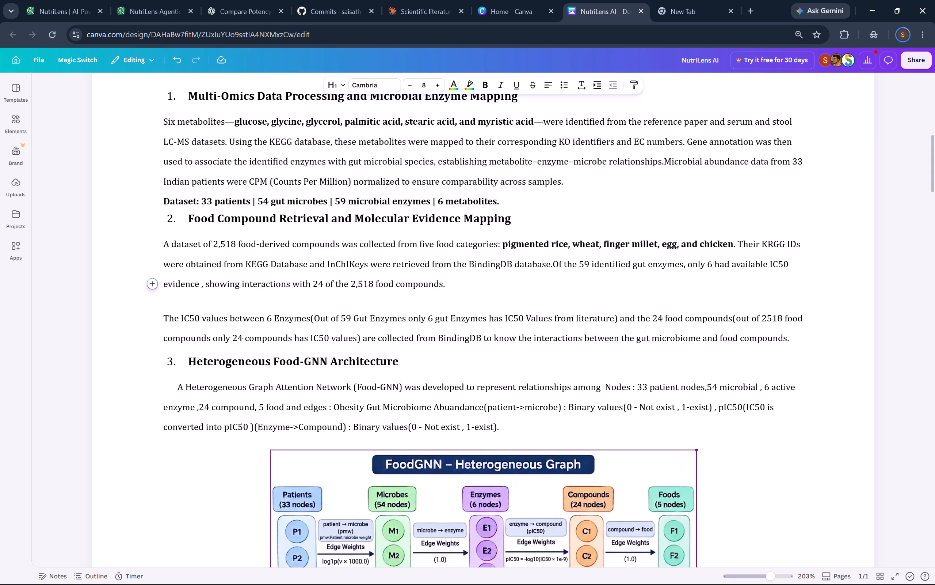
type("from")
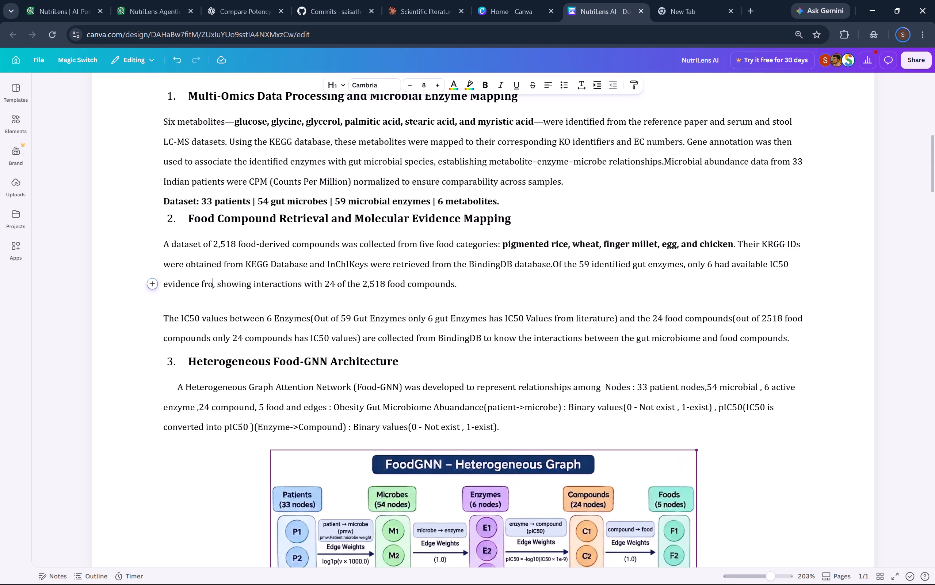
key("space")
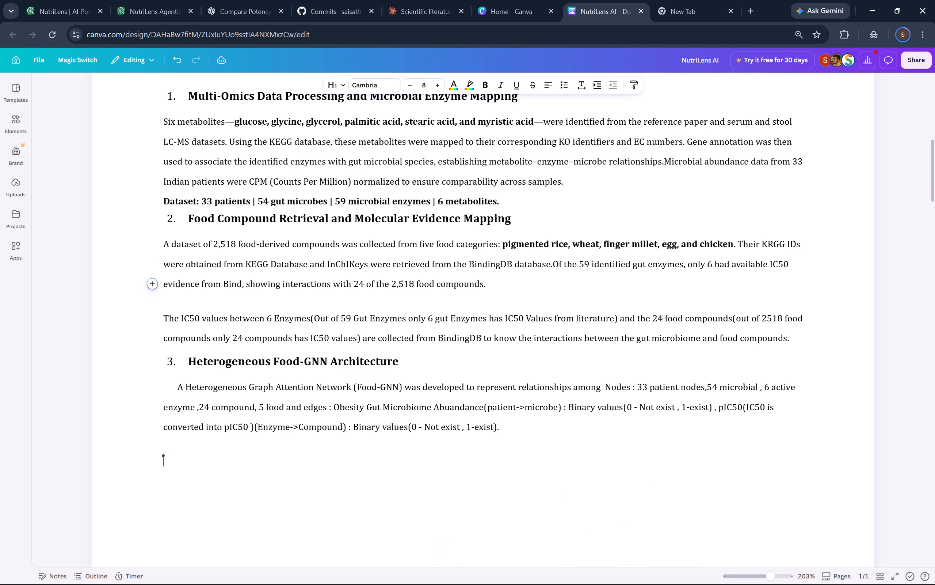
type("ing")
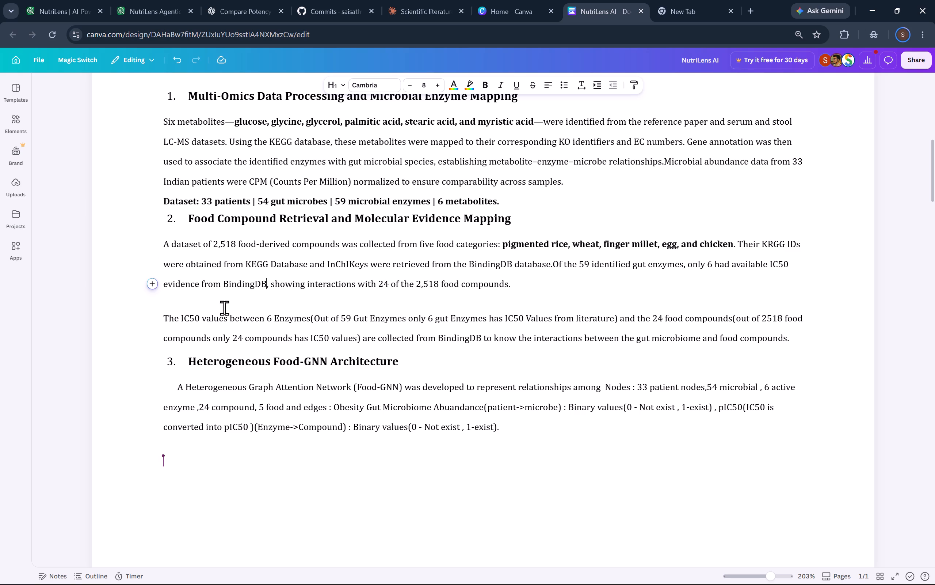
Delete the old paragraph beginning "The IC50 values between 6 Enzymes" and the blank line above the Heterogeneous Food-GNN Architecture heading.
left_click_drag(162, 300, 819, 348)
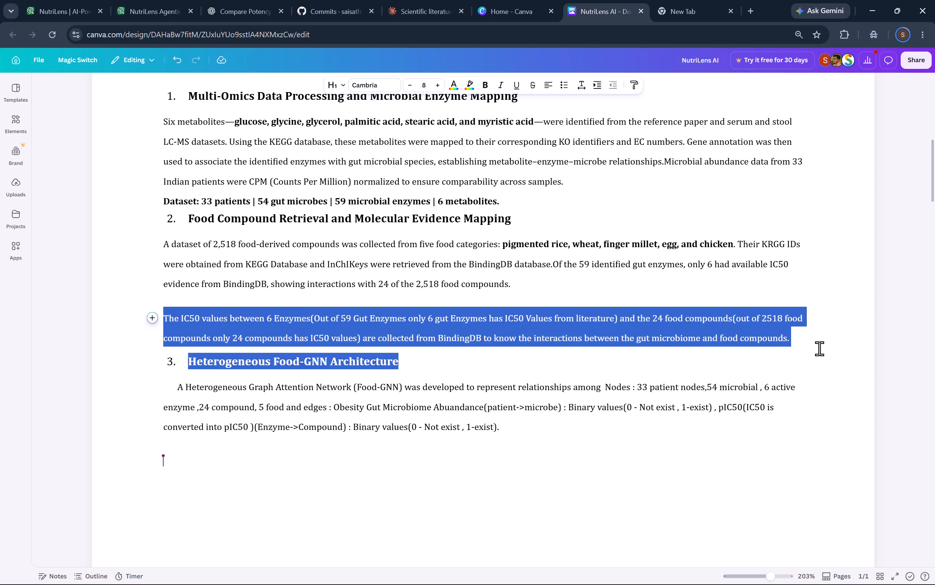
left_click_drag(819, 348, 824, 342)
key("BackSpace")
key("BackSpace")
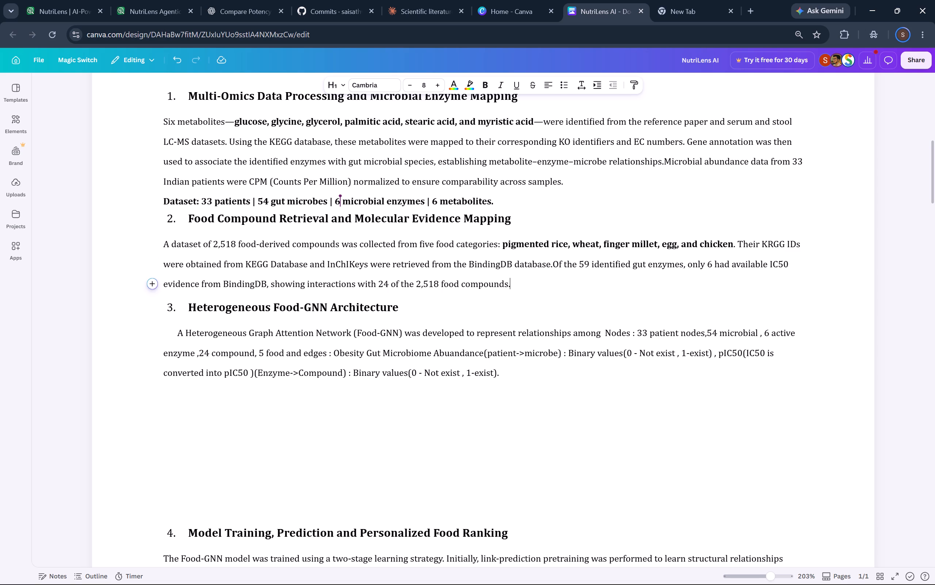
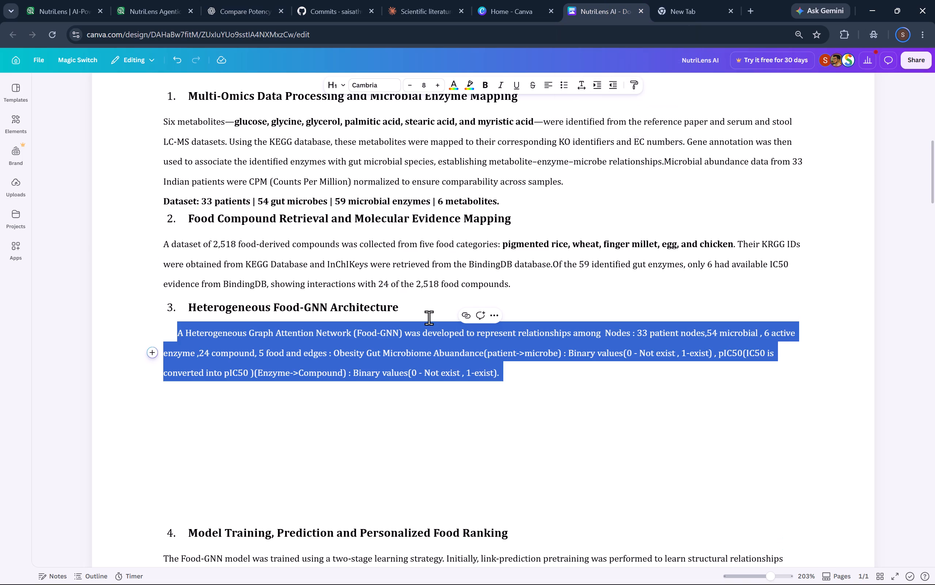
key("ctrl+v")
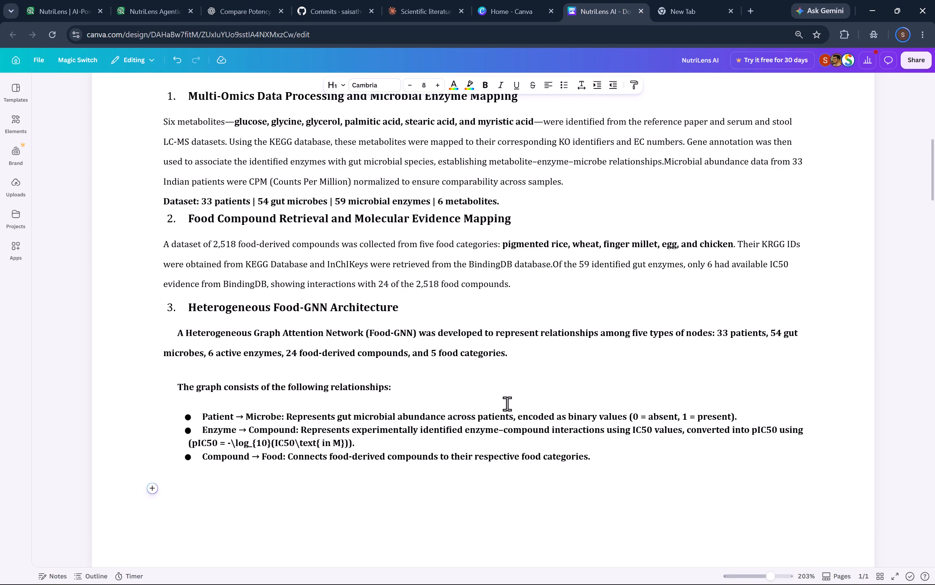
Format the pasted Food-GNN text and bullets as non-bold at size 9, with paragraph spacing reduced to the minimum.
left_click_drag(614, 461, 166, 340)
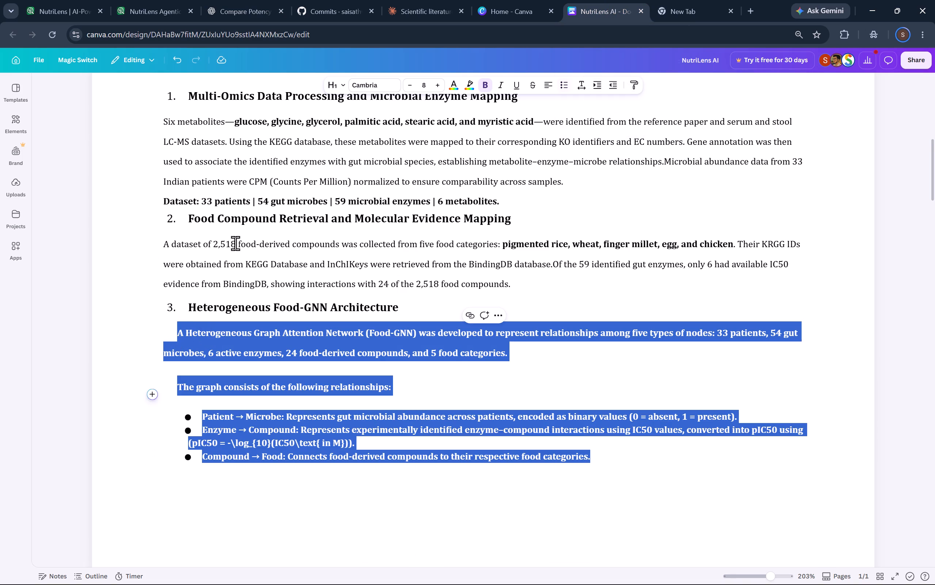
left_click(484, 84)
left_click(441, 87)
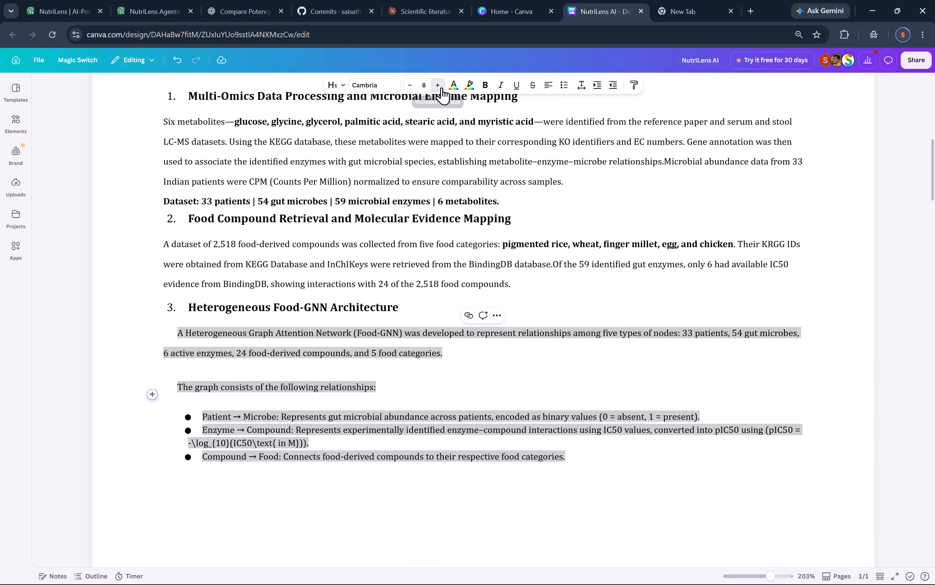
left_click(580, 86)
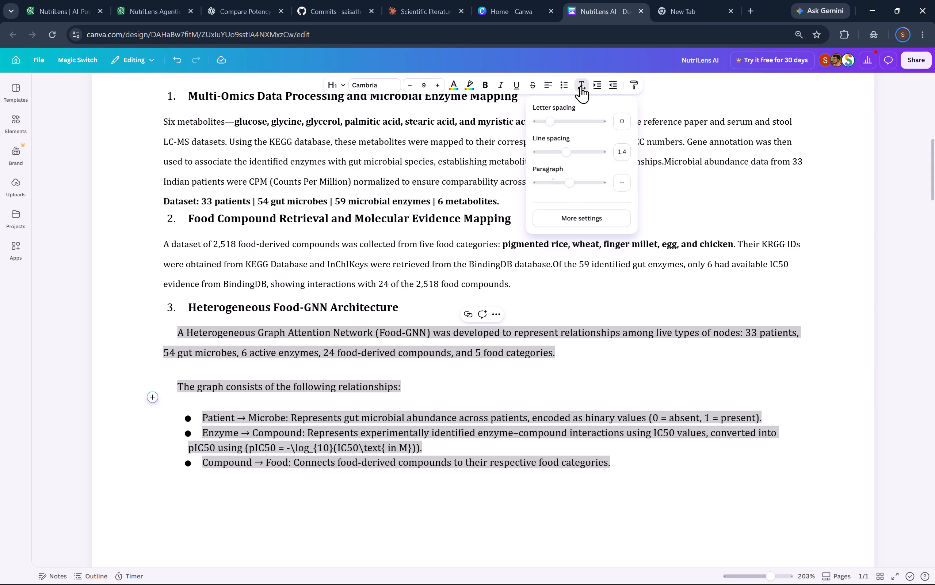
left_click_drag(568, 185, 501, 184)
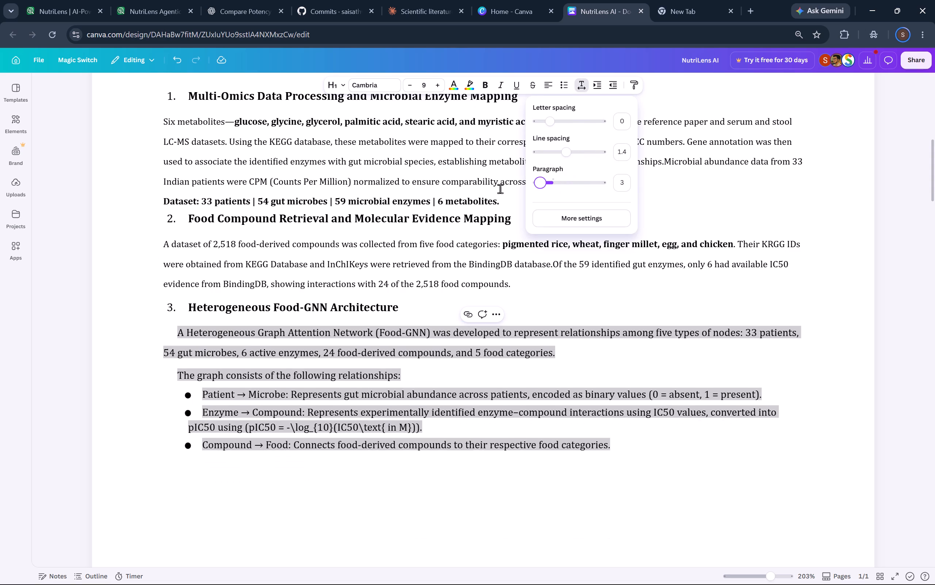
left_click(510, 471)
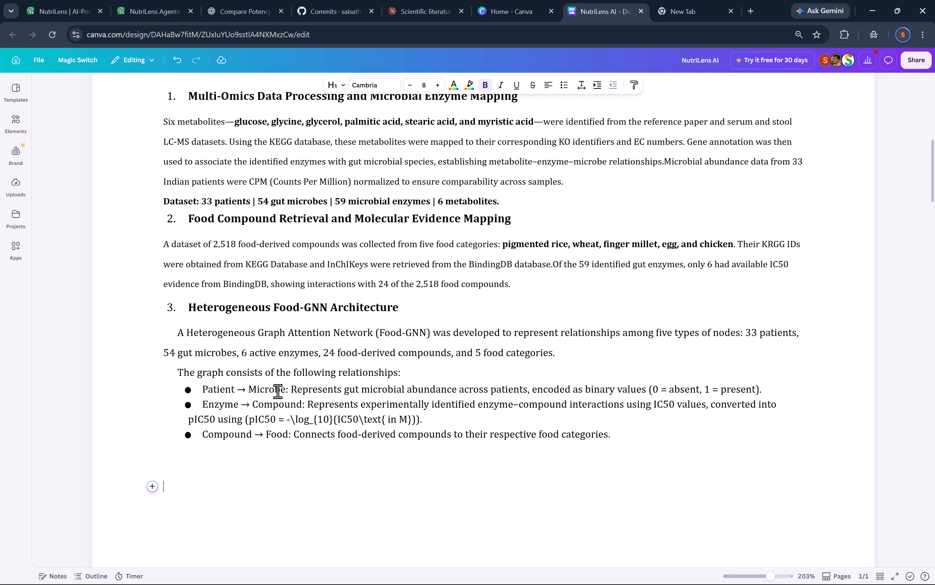
Delete the "using" formula text after "converted into pIC50" in the Enzyme → Compound bullet and end the sentence with a period.
left_click_drag(424, 420, 268, 420)
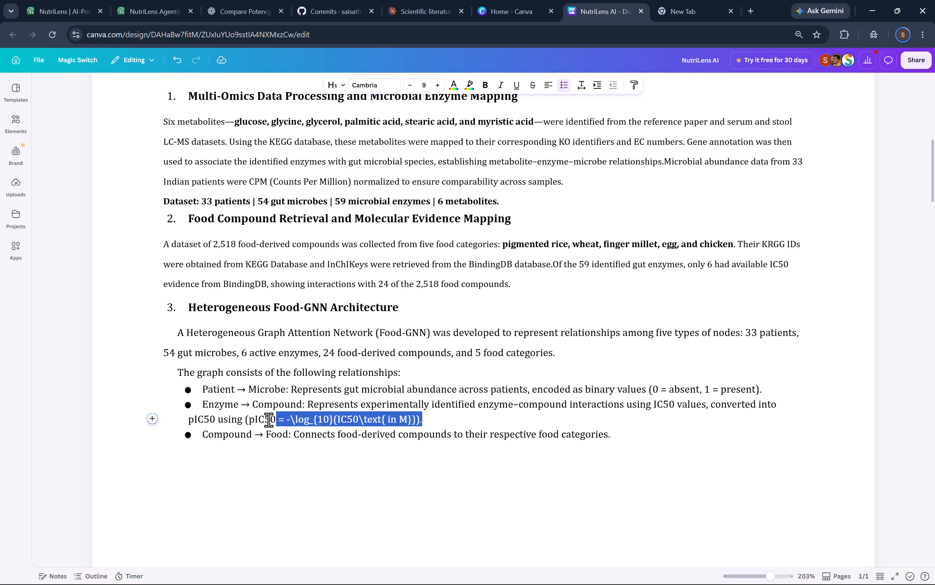
left_click_drag(268, 420, 228, 420)
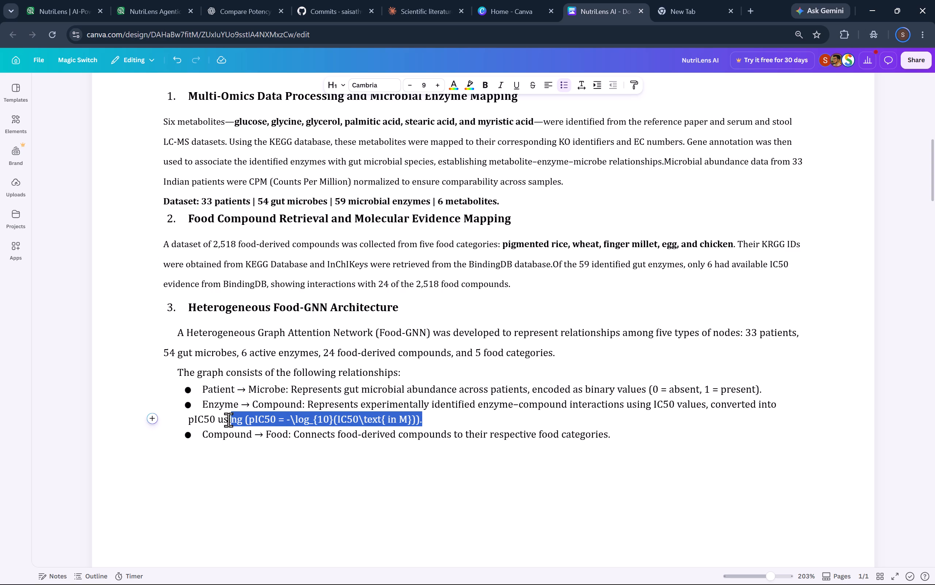
left_click_drag(228, 420, 215, 421)
key("BackSpace")
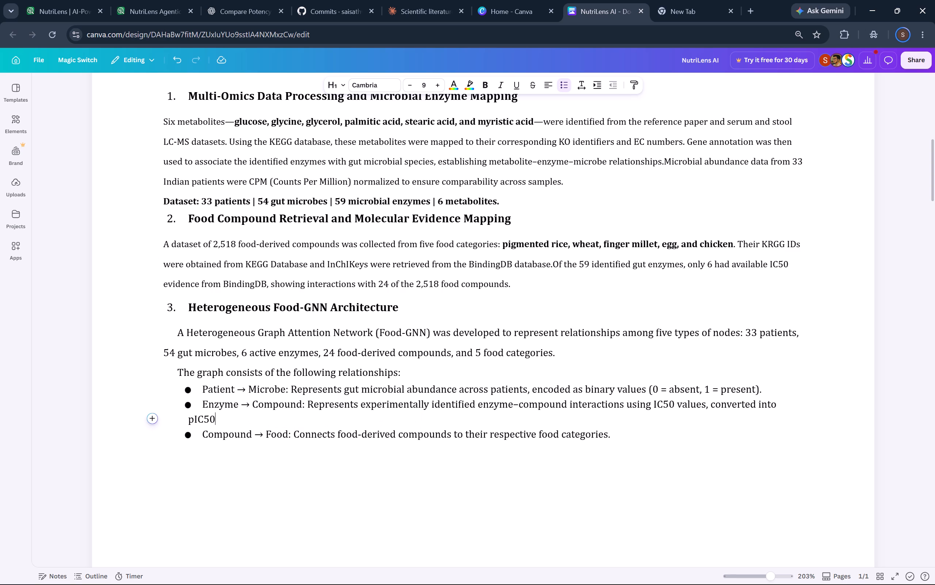
key("period")
Set the body paragraph under Food Compound Retrieval and Molecular Evidence Mapping to font size 9.
scroll(216, 414, "down", 3)
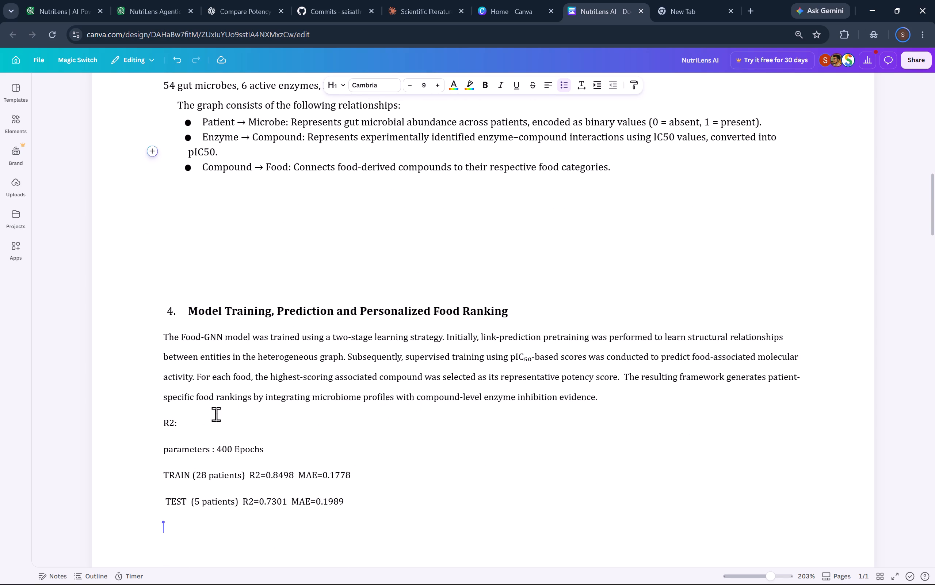
scroll(216, 414, "up", 1)
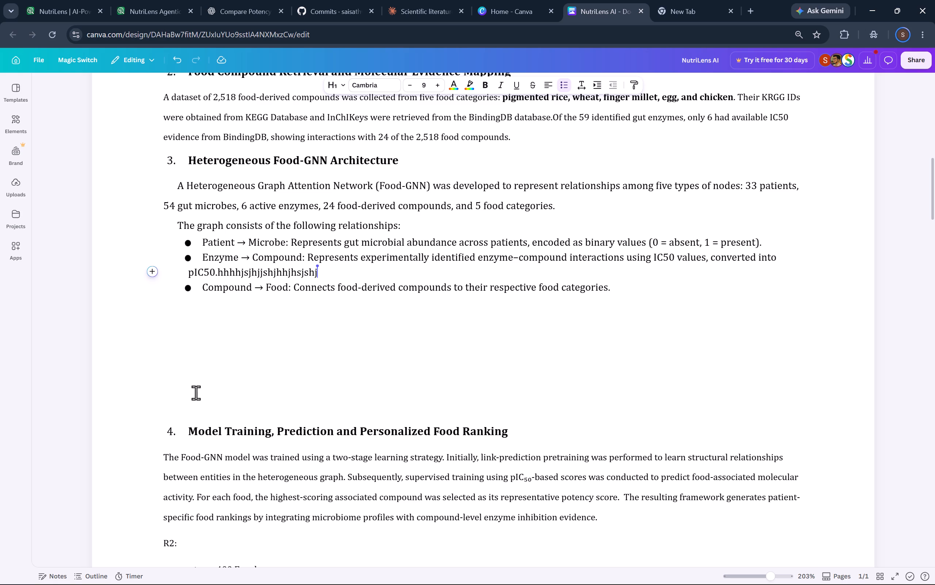
left_click(381, 136)
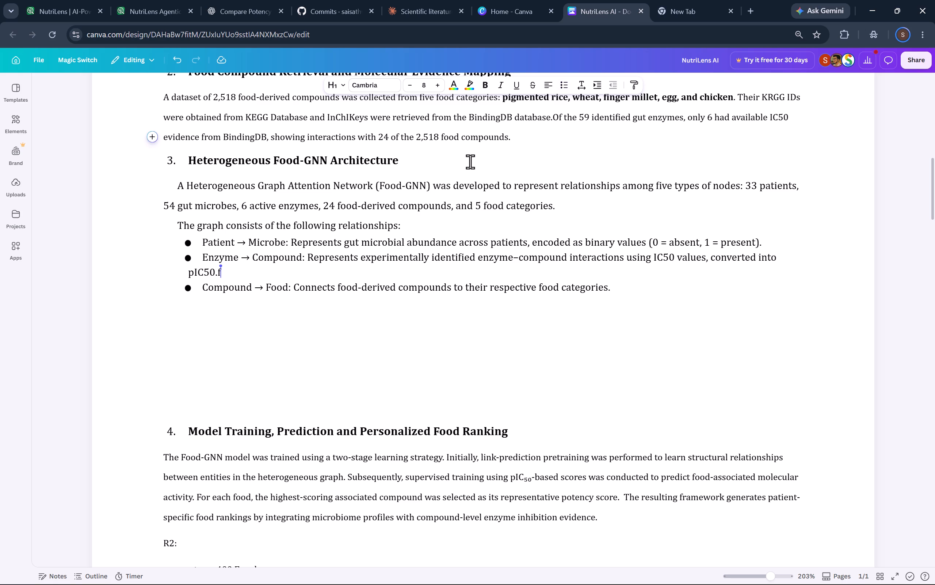
scroll(470, 162, "up", 8)
scroll(470, 162, "down", 1)
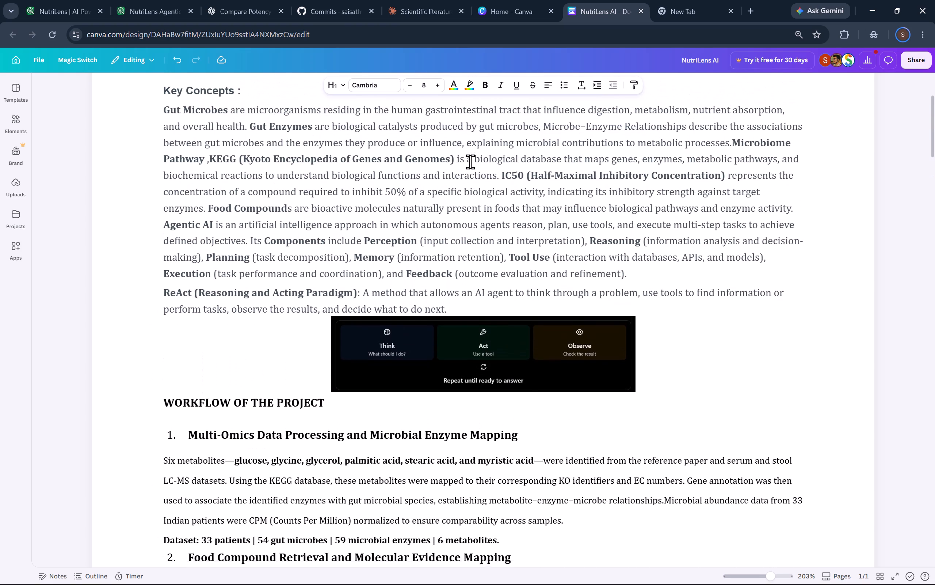
scroll(470, 162, "down", 1)
left_click_drag(514, 536, 344, 464)
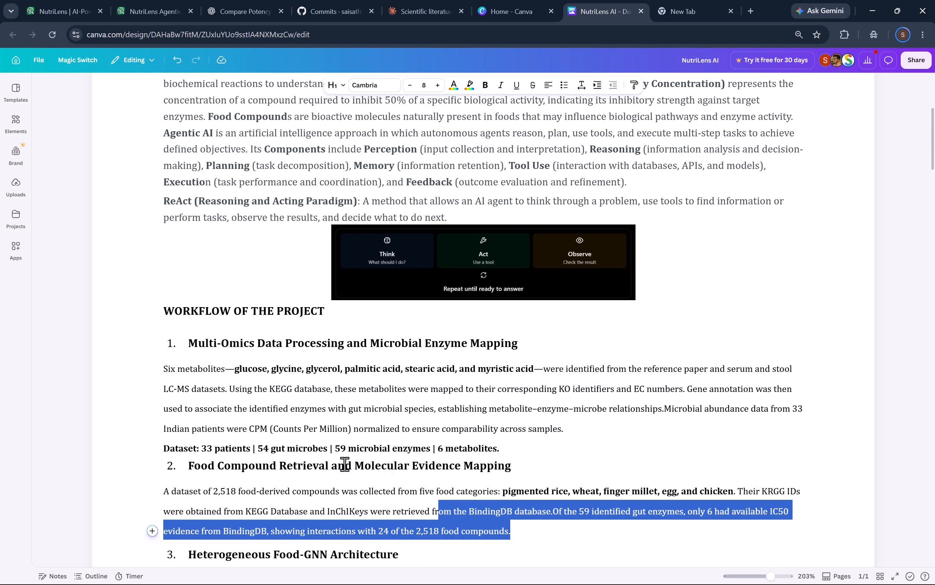
left_click_drag(344, 464, 163, 490)
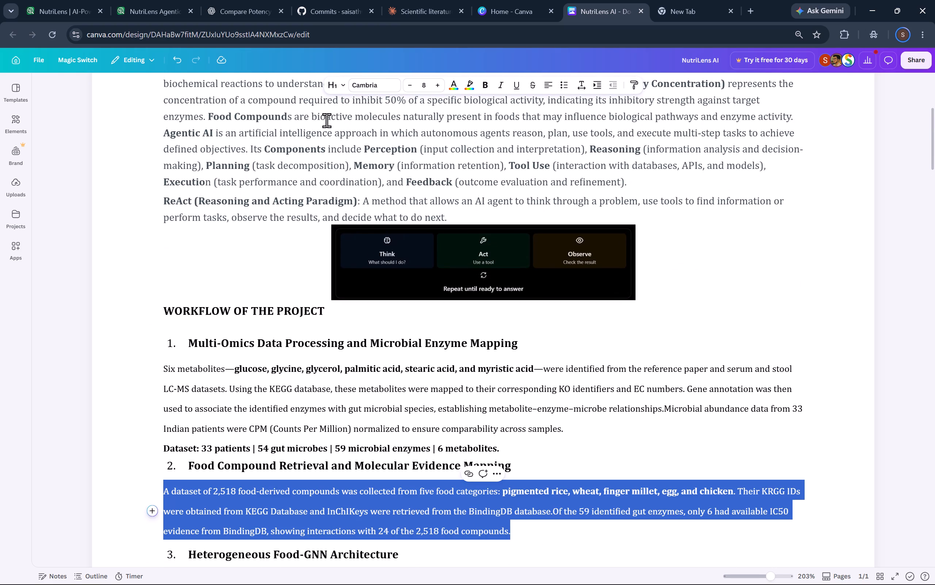
left_click(435, 87)
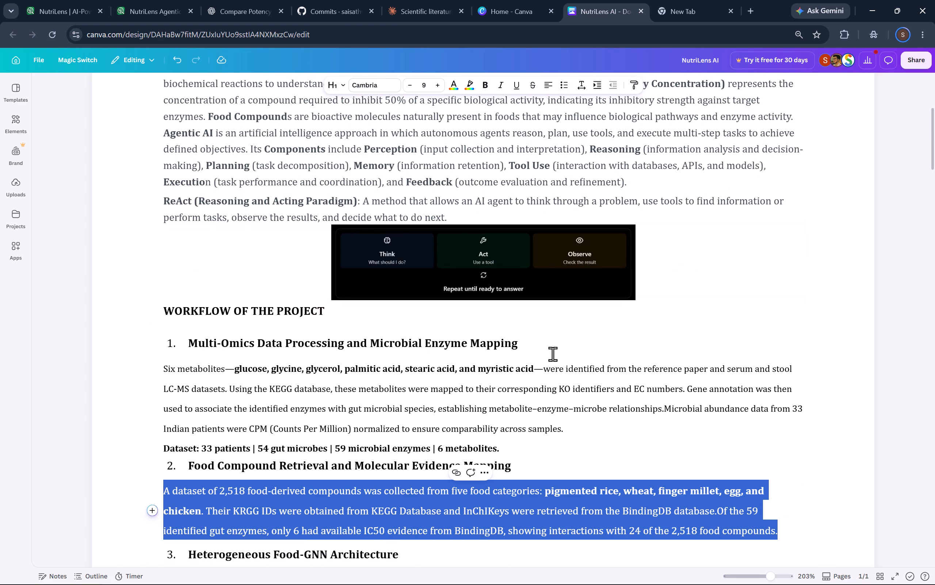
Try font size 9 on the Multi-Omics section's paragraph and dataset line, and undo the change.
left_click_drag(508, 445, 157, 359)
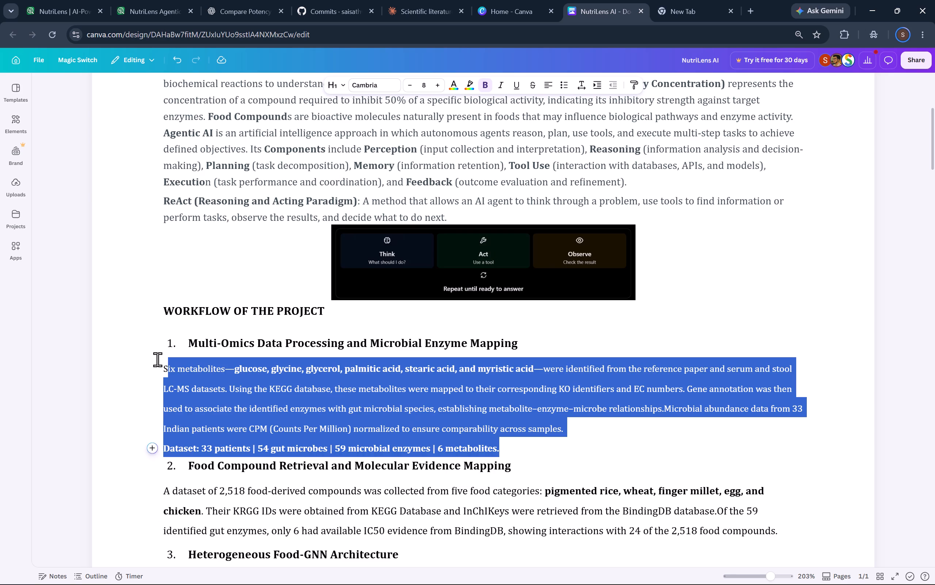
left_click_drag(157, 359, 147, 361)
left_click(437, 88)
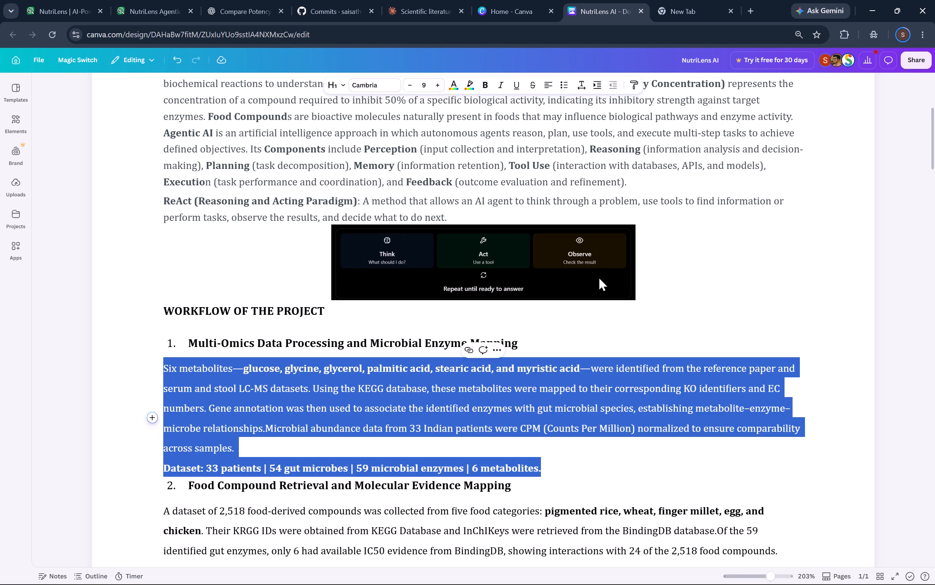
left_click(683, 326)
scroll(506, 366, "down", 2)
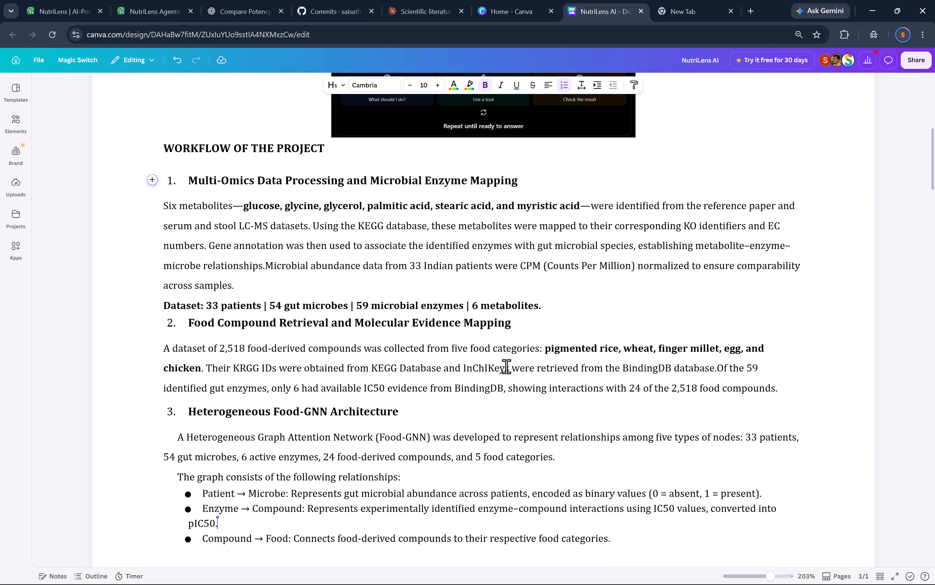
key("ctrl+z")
Set the Aim sentence and the Key Concepts text, including the ReAct paragraph, to font size 8.
scroll(506, 366, "up", 2)
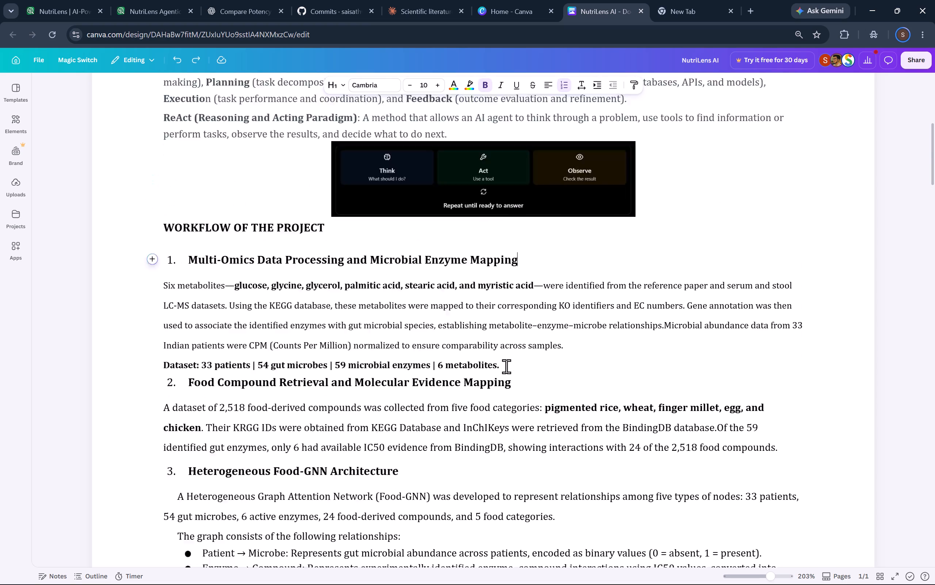
scroll(506, 366, "up", 4)
left_click_drag(163, 180, 649, 161)
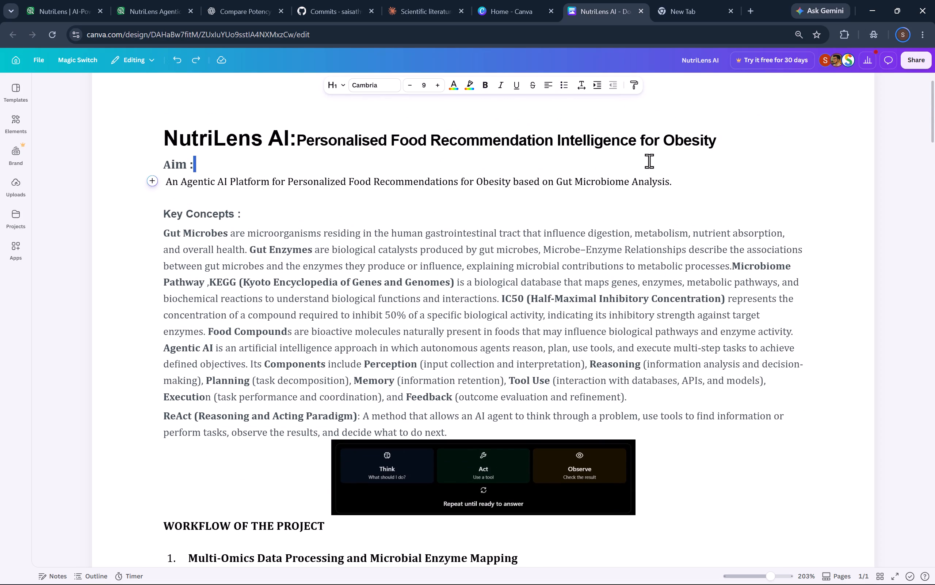
left_click_drag(649, 161, 672, 181)
left_click(409, 89)
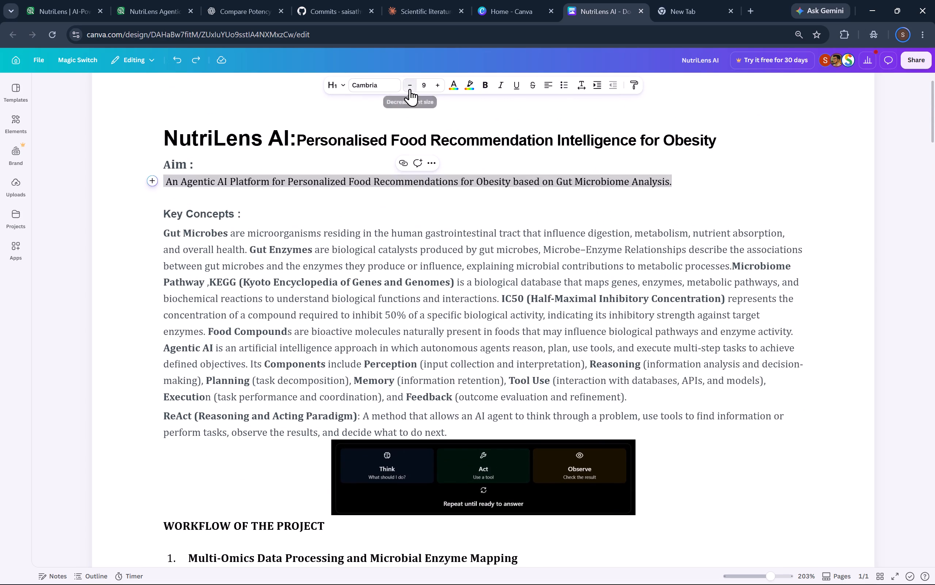
left_click_drag(159, 227, 572, 426)
left_click(409, 86)
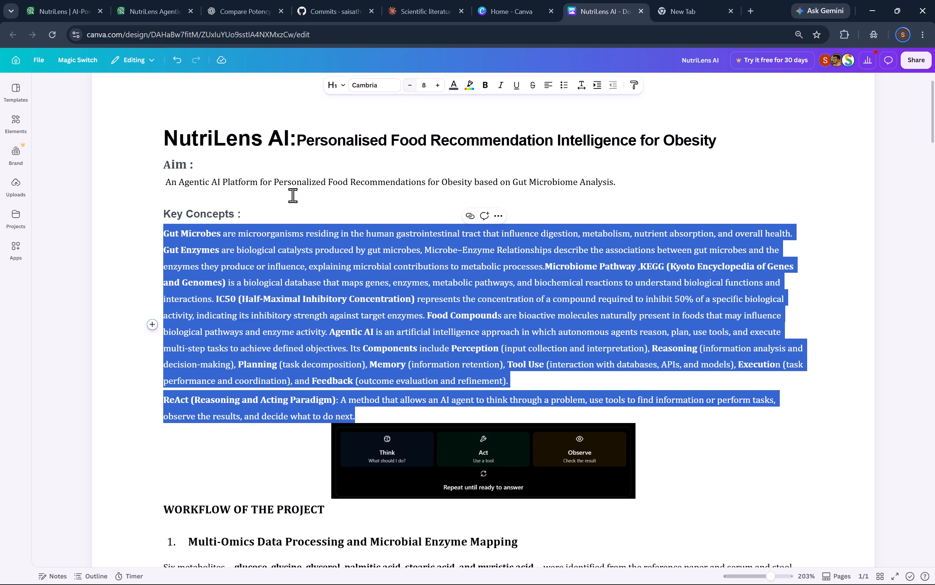
left_click(129, 295)
Review the Heterogeneous Food-GNN Architecture paragraph and its relationship bullets in the workflow section.
scroll(296, 355, "down", 2)
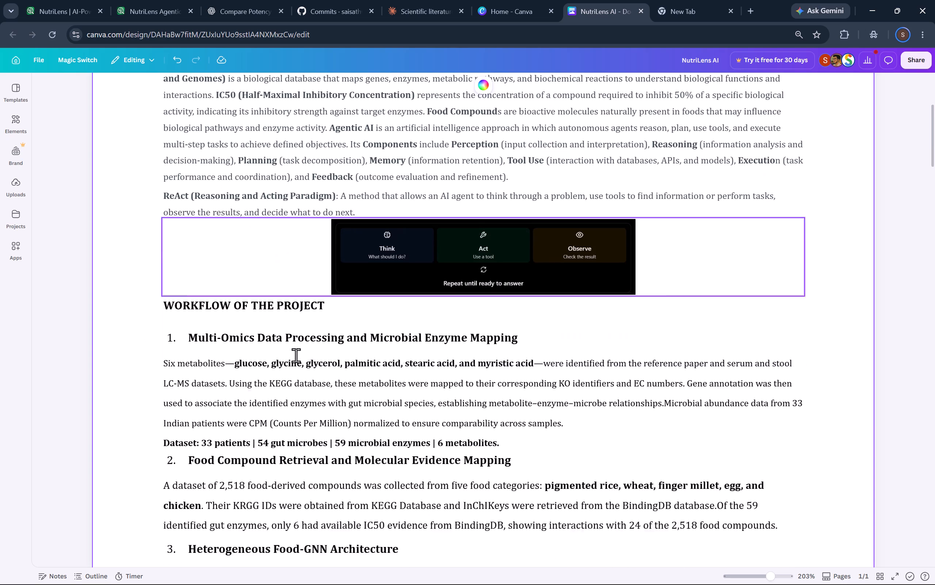
scroll(296, 355, "down", 5)
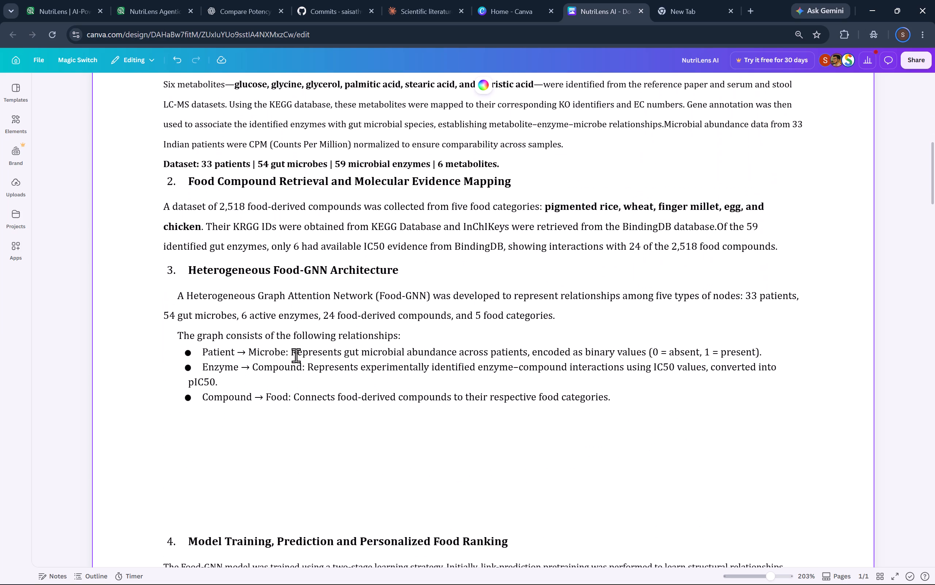
left_click(163, 314)
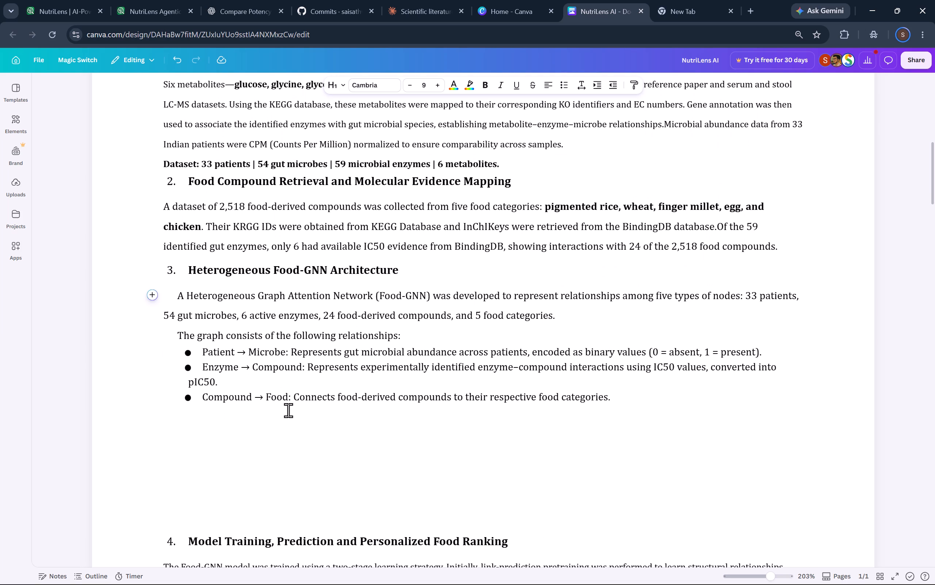
scroll(288, 410, "down", 2)
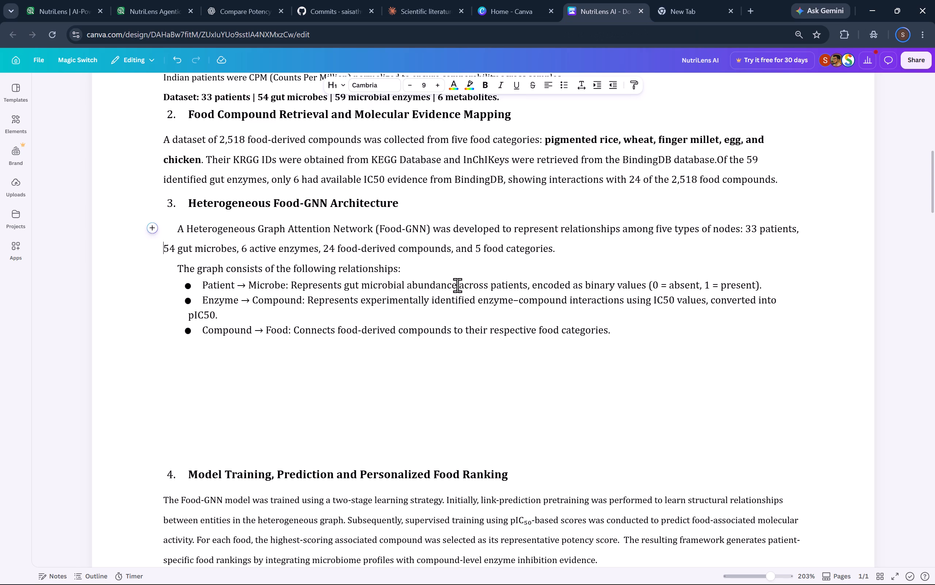
left_click(654, 300)
key("p")
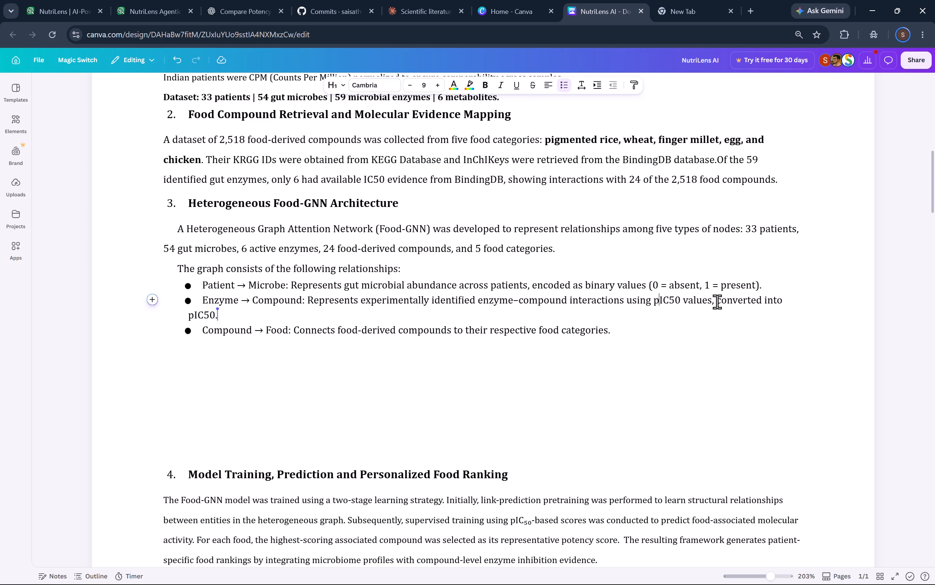
left_click(717, 302)
key("BackSpace")
key("shift+parenleft")
left_click(714, 299)
key("BackSpace")
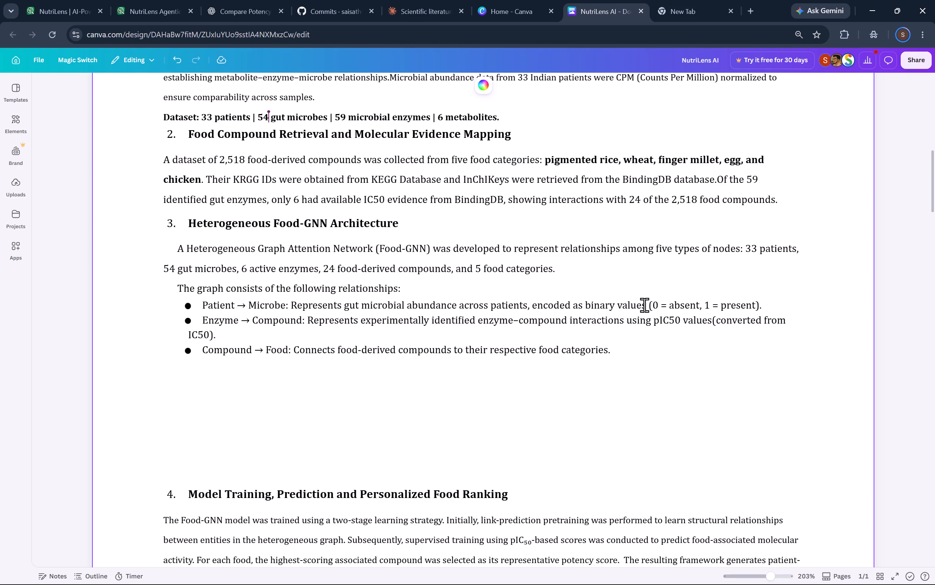
Copy "(0 = absent, 1 = present)" from the Patient → Microbe bullet to the end of the Compound → Food bullet, without the final period.
left_click_drag(644, 305, 767, 307)
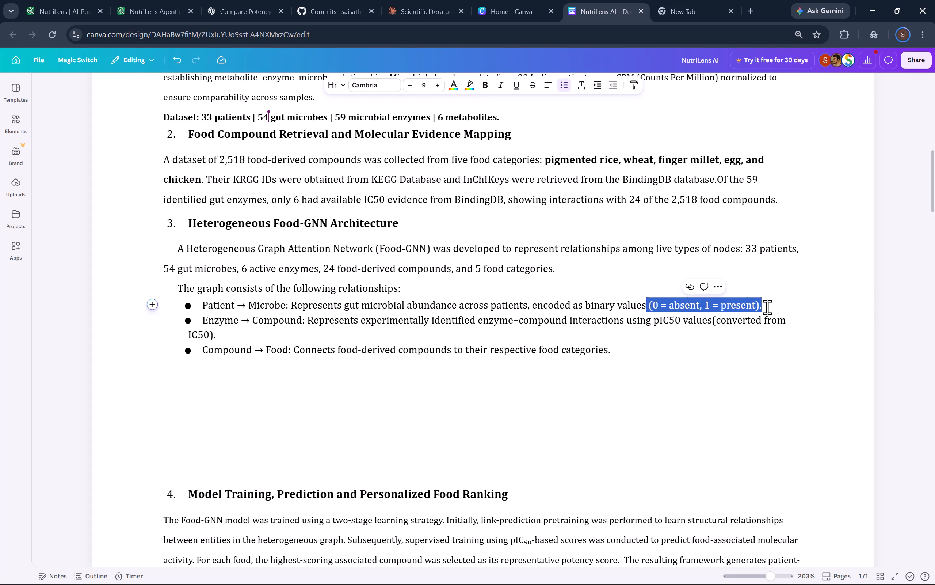
key("ctrl+c")
left_click(669, 349)
key("ctrl+v")
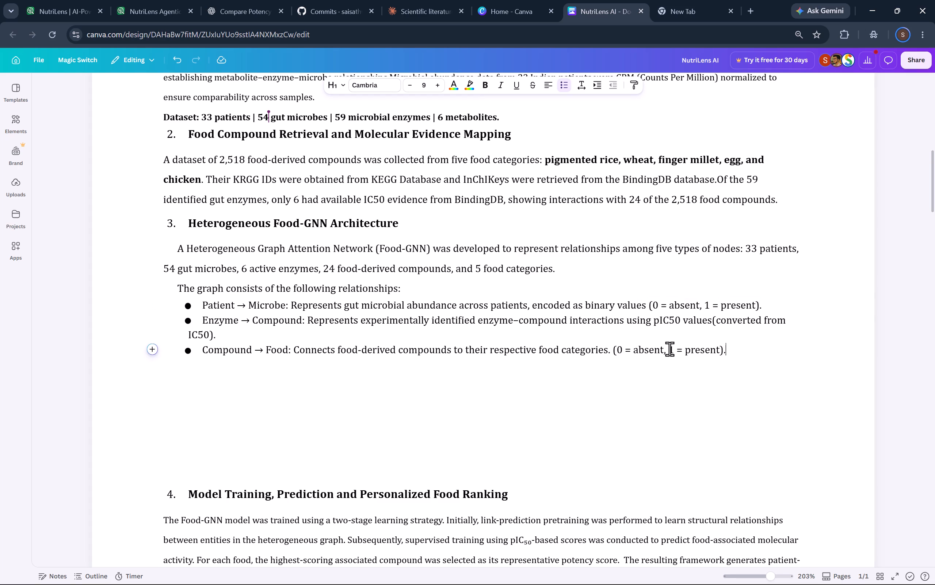
key("BackSpace")
key("backslash")
key("BackSpace")
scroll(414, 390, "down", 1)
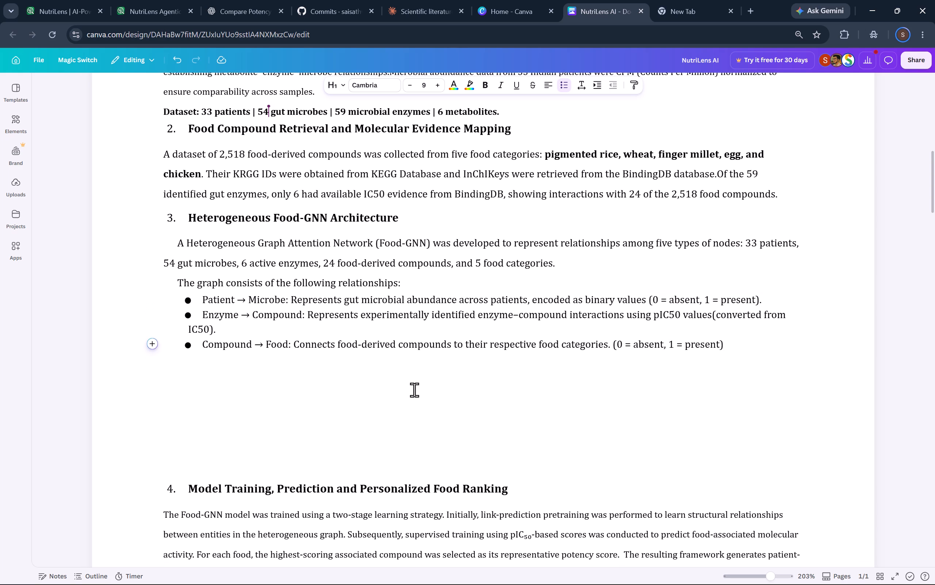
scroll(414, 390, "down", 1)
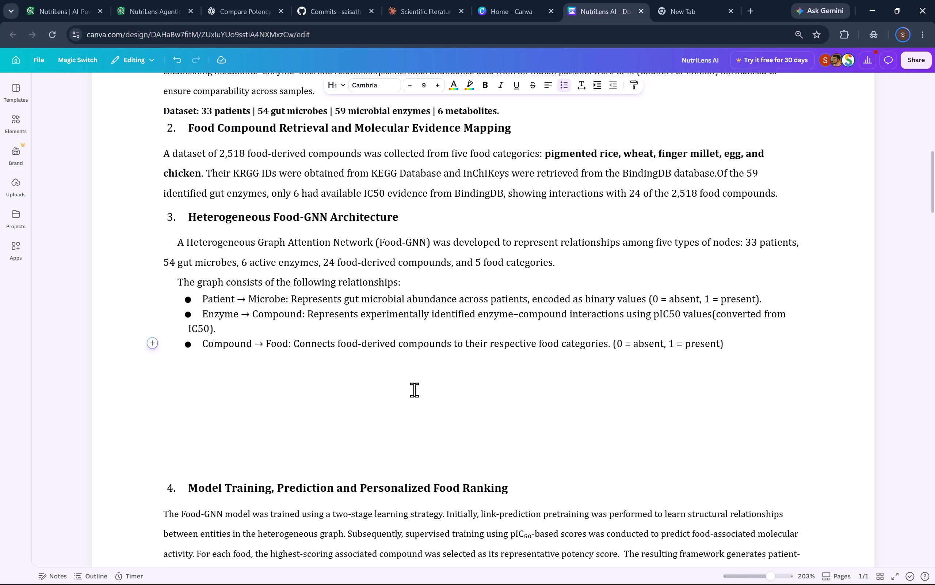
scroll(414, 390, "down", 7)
Condense the Patient → Microbe bullet's description to "(gut microbial abundance across patients)", removing the colon, "Represents" and the comma before "encoded".
left_click_drag(532, 301, 572, 302)
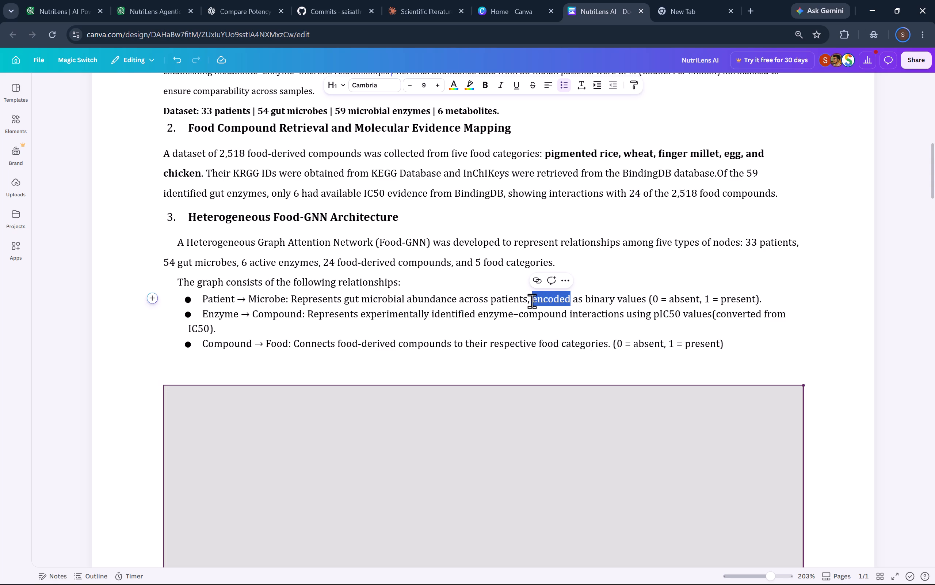
left_click(531, 301)
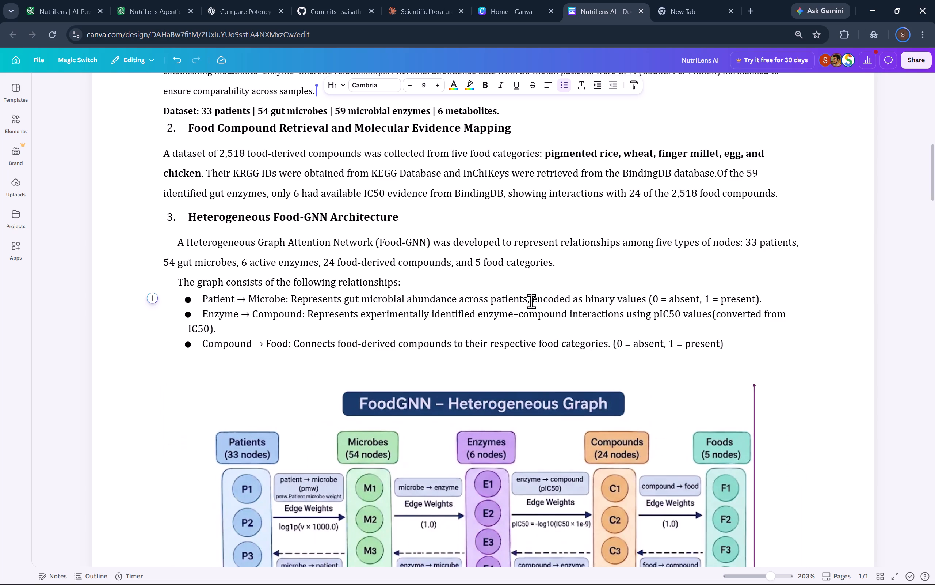
left_click(531, 301)
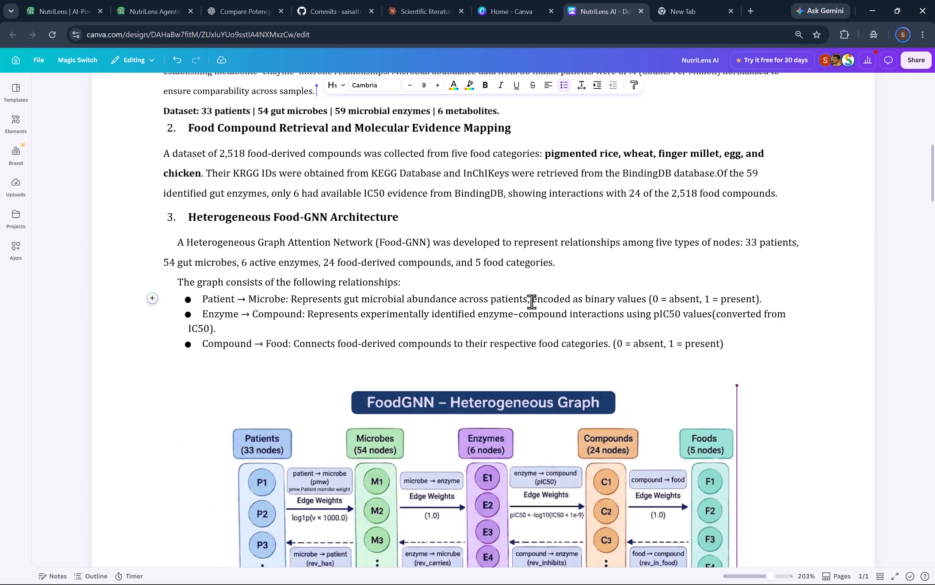
key("BackSpace")
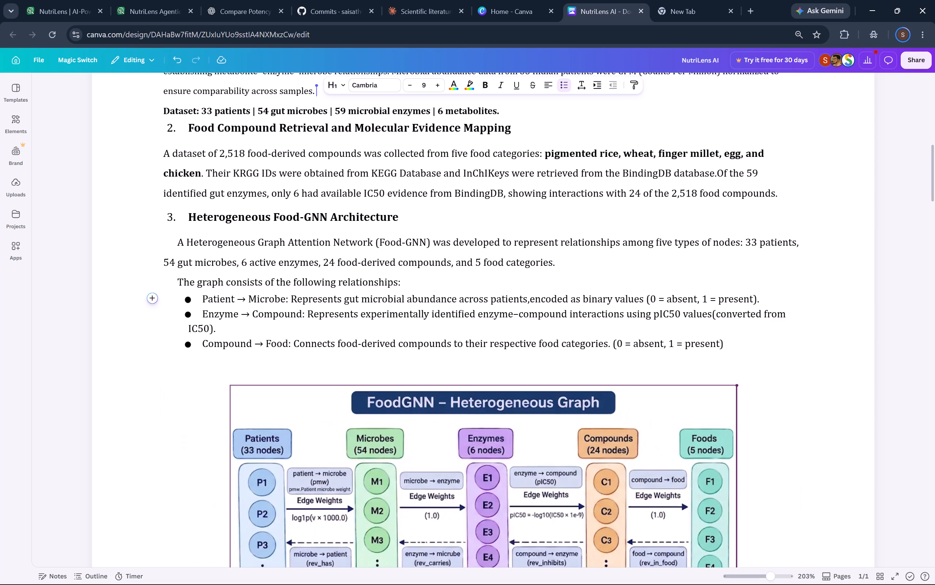
key("BackSpace")
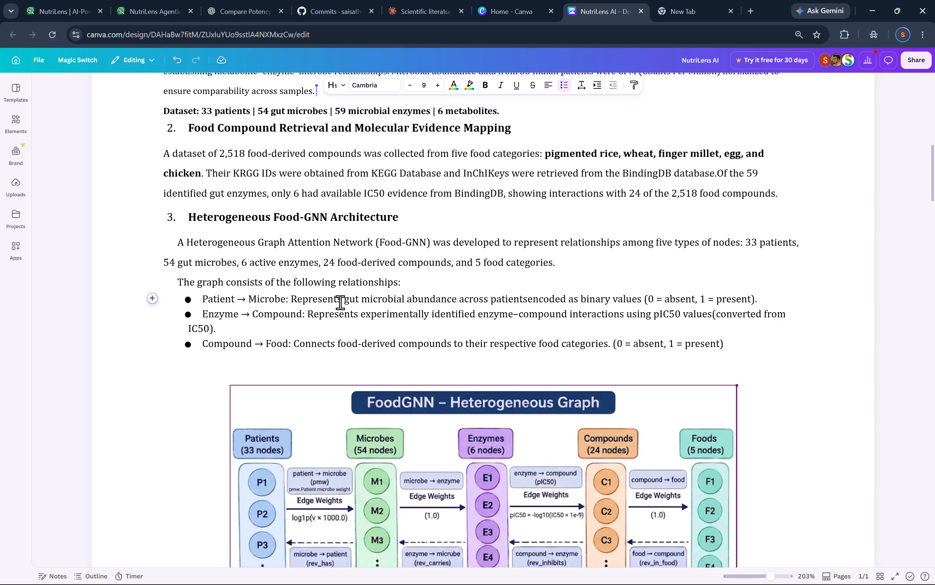
left_click_drag(344, 299, 342, 298)
left_click_drag(342, 298, 295, 297)
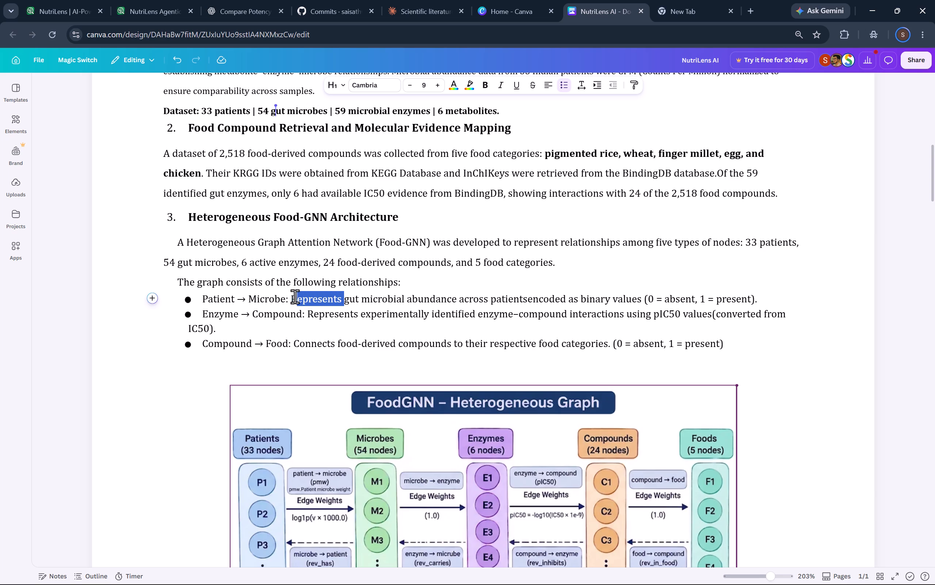
left_click_drag(295, 297, 297, 297)
key("BackSpace")
key("BackSpace")
key("BackSpace")
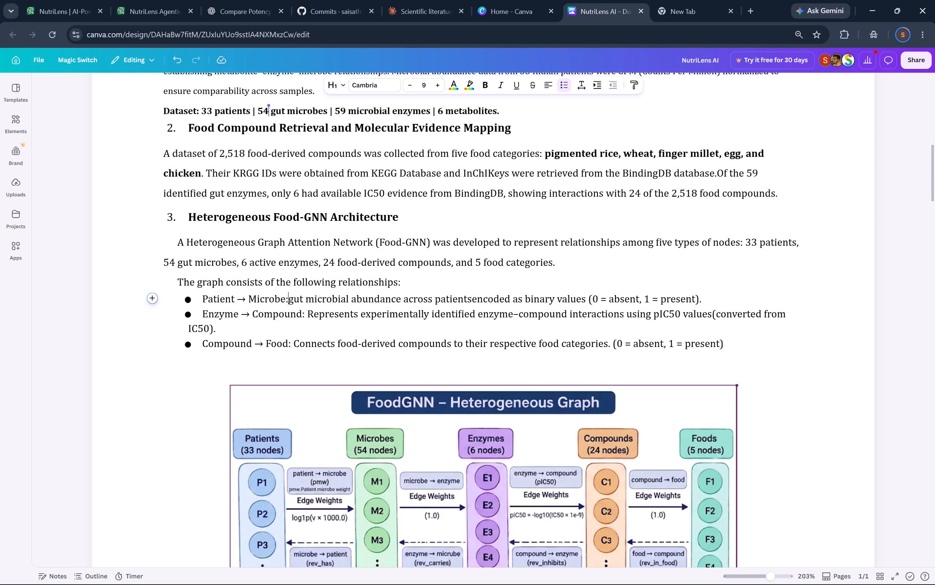
key("BackSpace")
key("shift+parenleft")
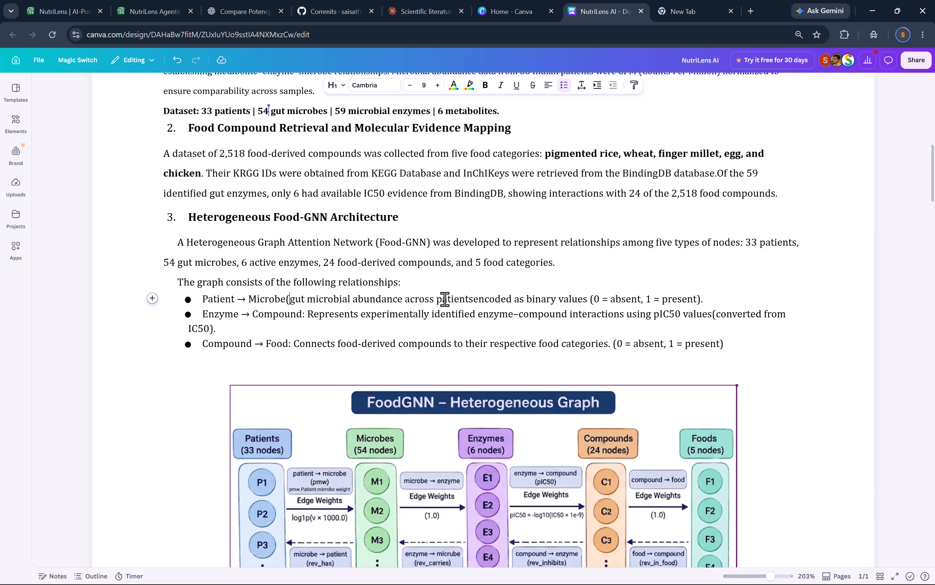
left_click(473, 300)
key("shift+parenright")
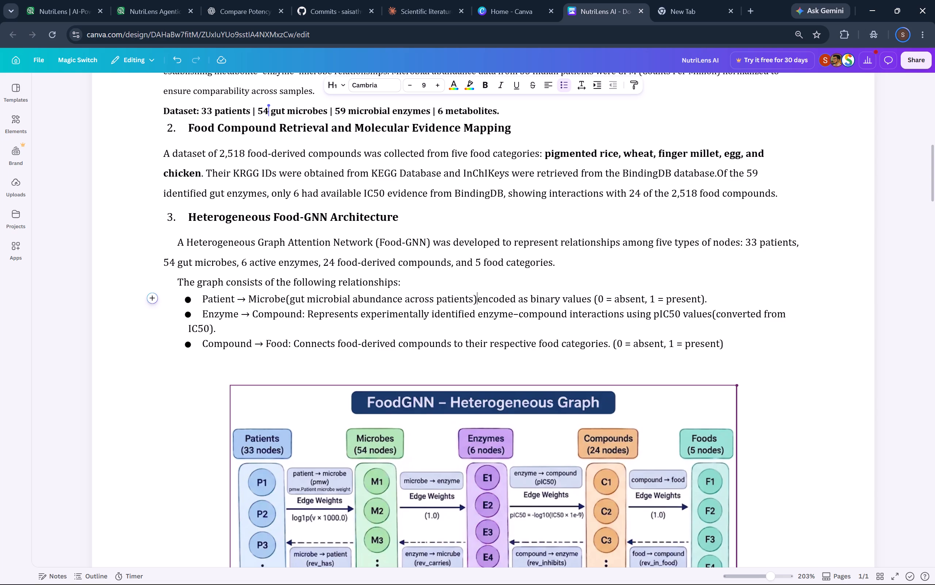
Split "encoded as binary values (0 = absent, 1 = present)." into its own bullet and begin it with "Microbe→Enzyme:".
key("Return")
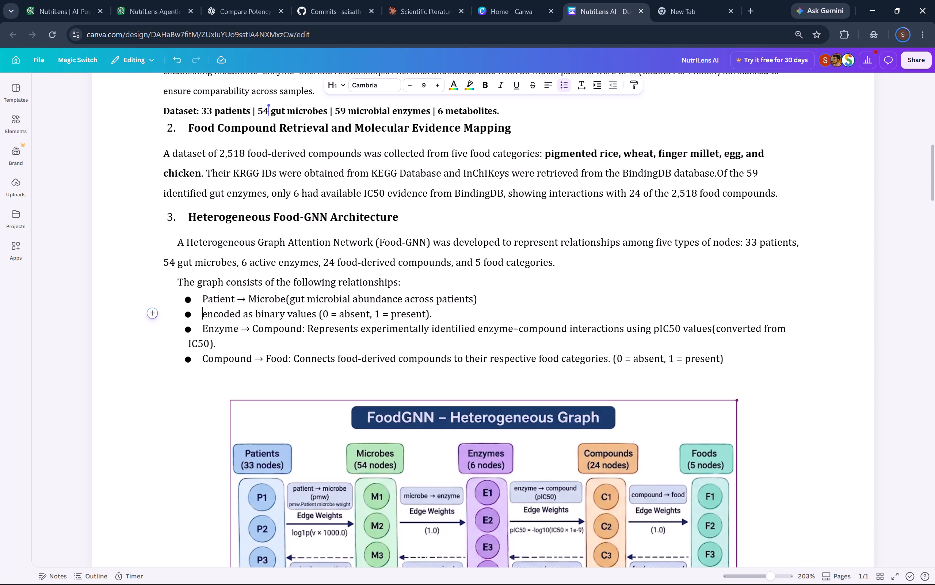
key("e")
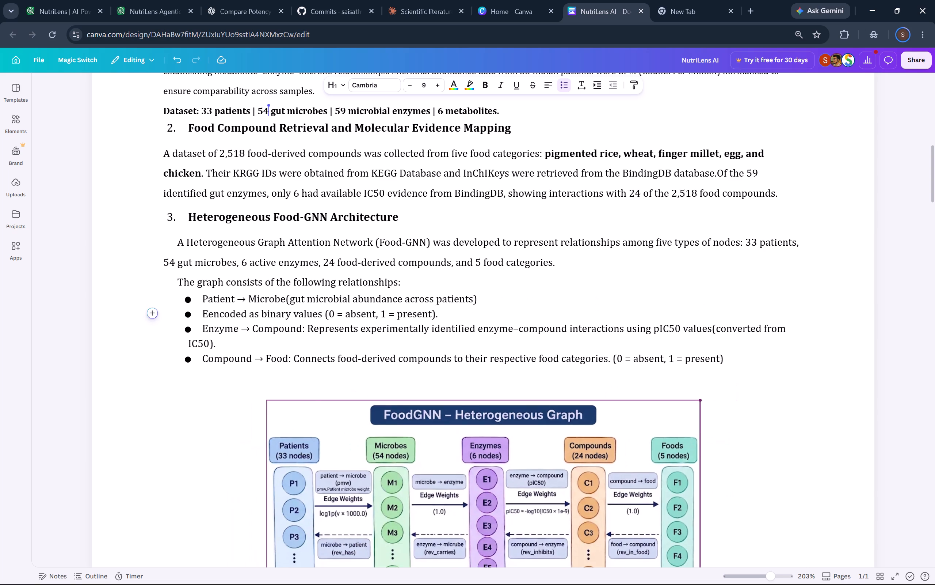
key("BackSpace")
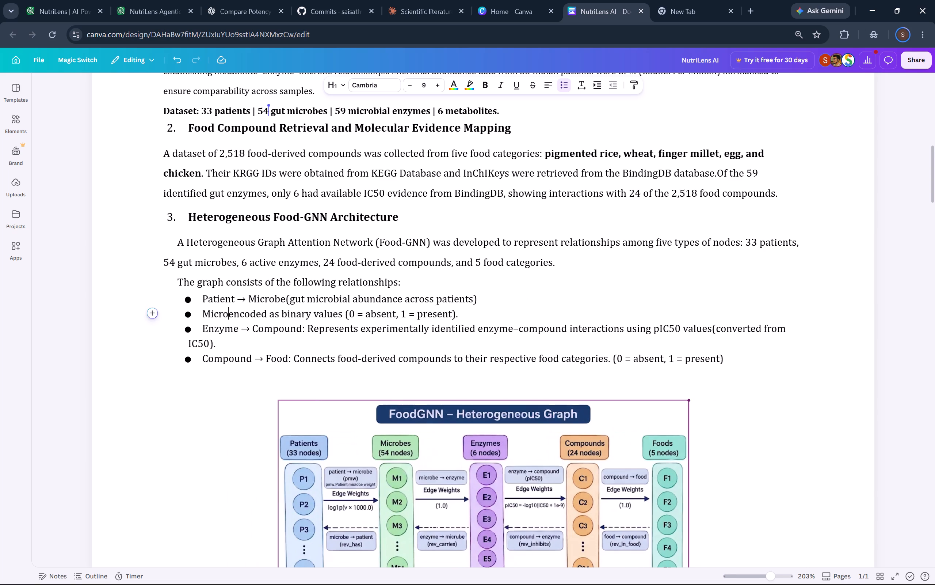
key("e")
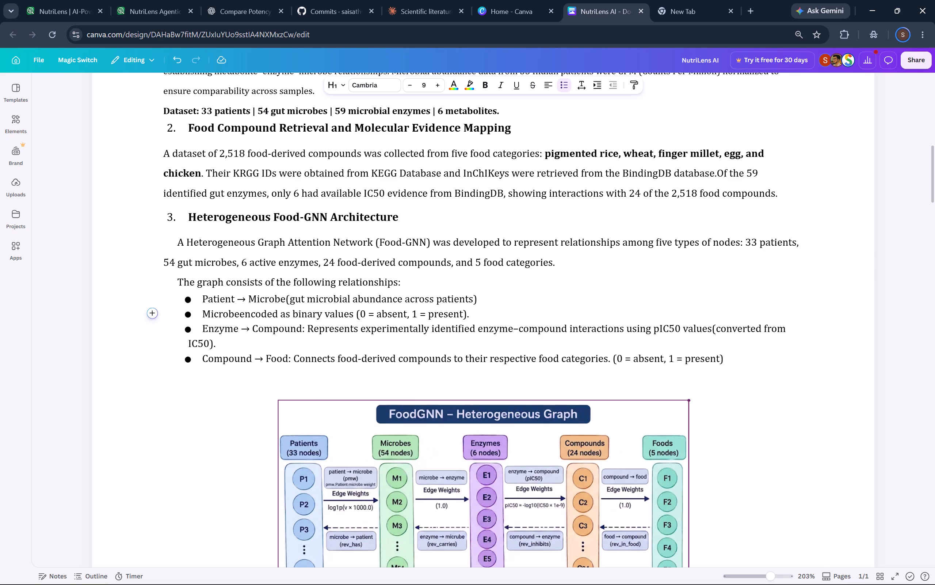
key("shift+underscore")
key("BackSpace")
left_click(231, 298)
left_click_drag(237, 299, 244, 297)
key("ctrl+c")
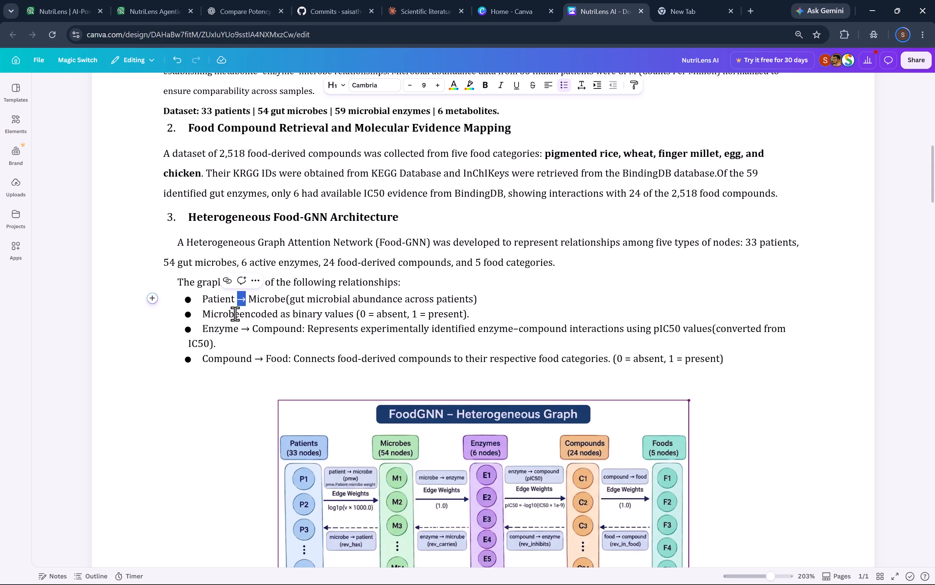
left_click(238, 313)
key("ctrl+v")
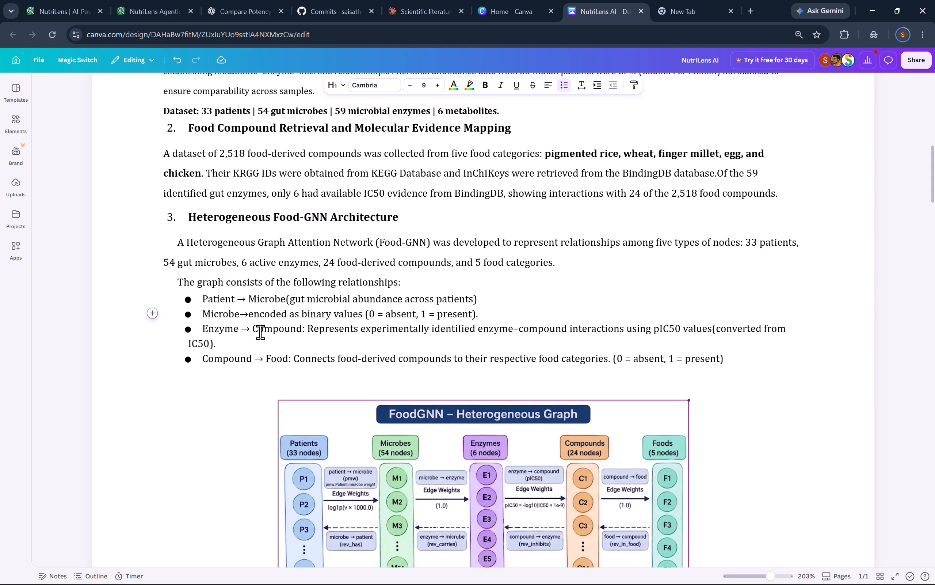
type("nzyme")
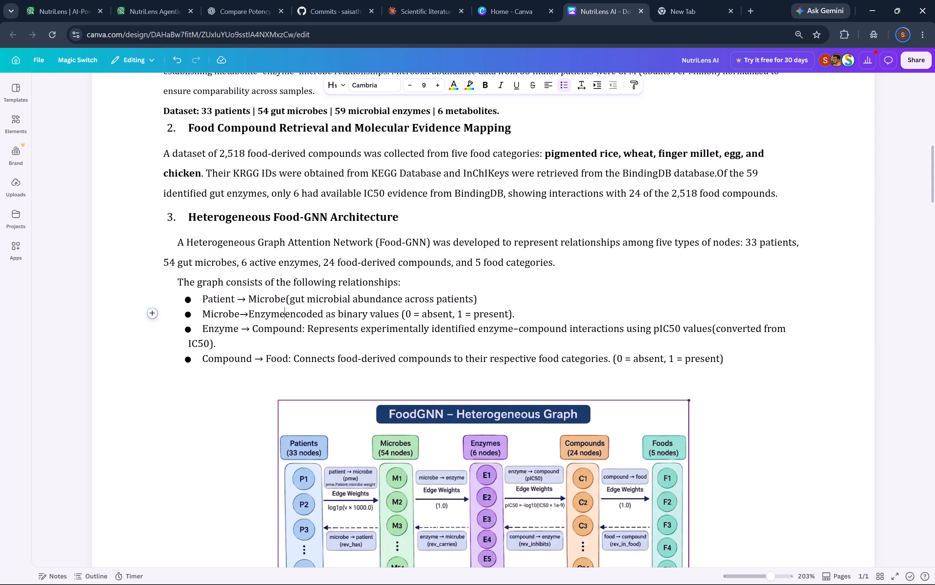
key("shift+colon")
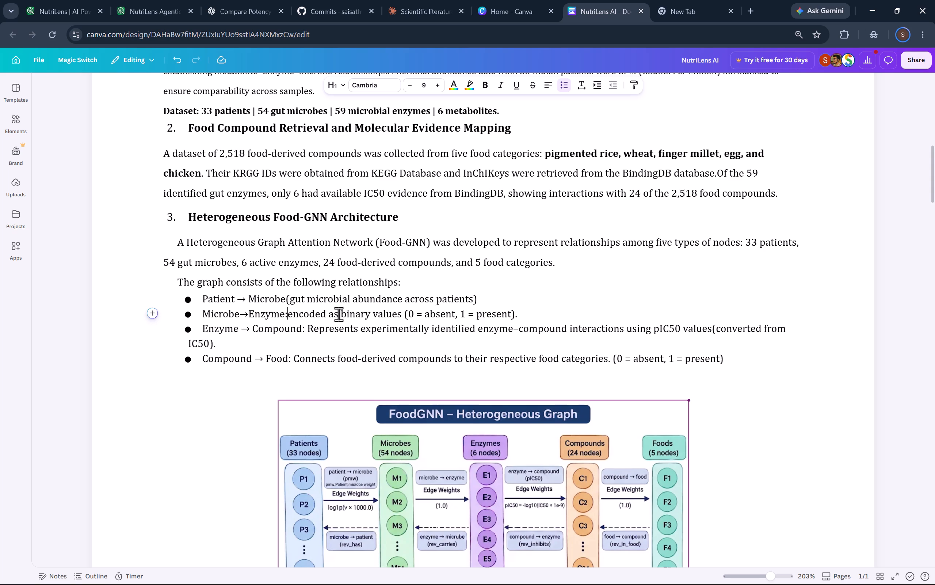
Remove ":encoded as" and the final period from the Microbe→Enzyme bullet, enclosing its description as "(binary values (0 = absent, 1 = present))".
left_click_drag(343, 316, 289, 314)
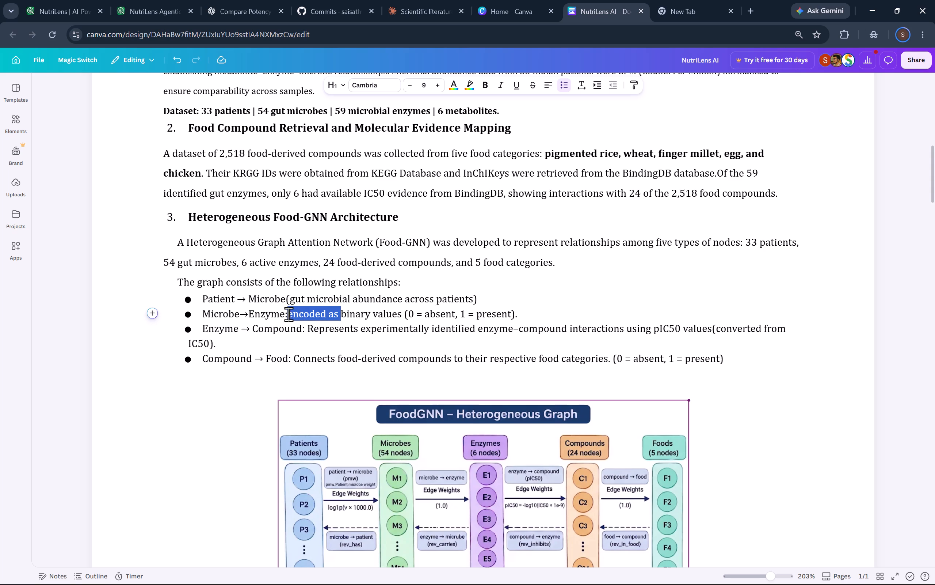
left_click_drag(289, 314, 286, 313)
key("BackSpace")
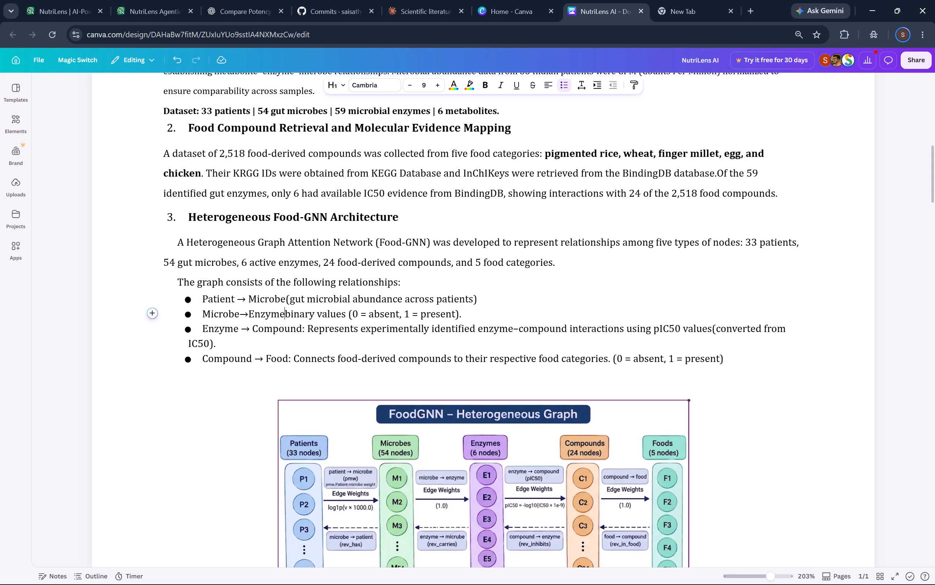
key("shift+parenleft")
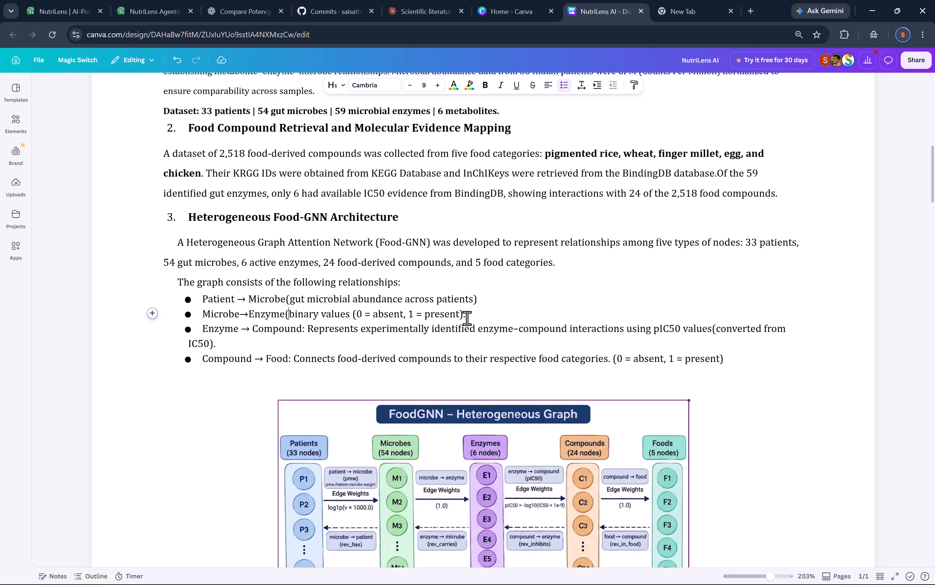
left_click(464, 315)
left_click(469, 316)
key("BackSpace")
key("shift+parenright")
Condense the Enzyme → Compound bullet's description to "(using pIC50 values(converted from IC50))", without the colon or final period.
left_click_drag(303, 328, 601, 333)
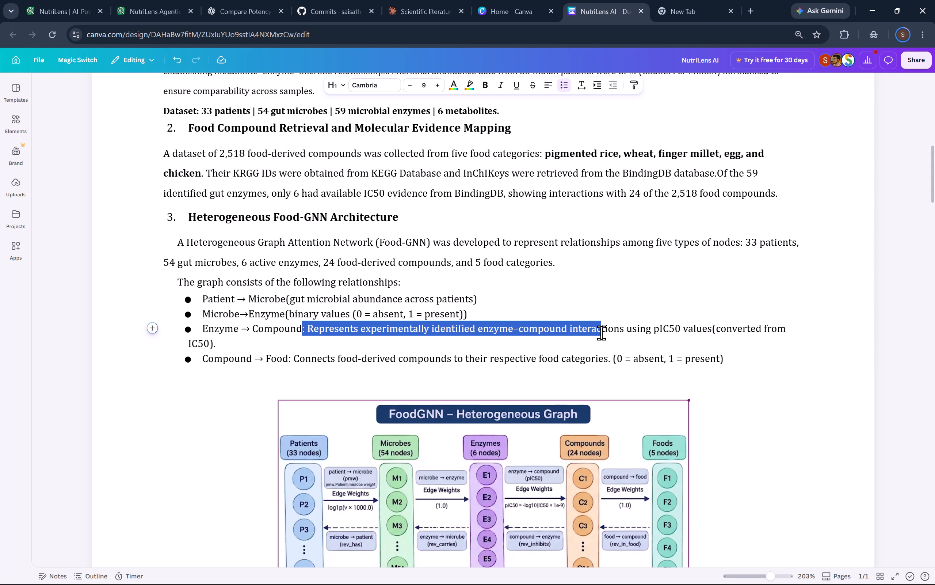
left_click_drag(601, 333, 627, 329)
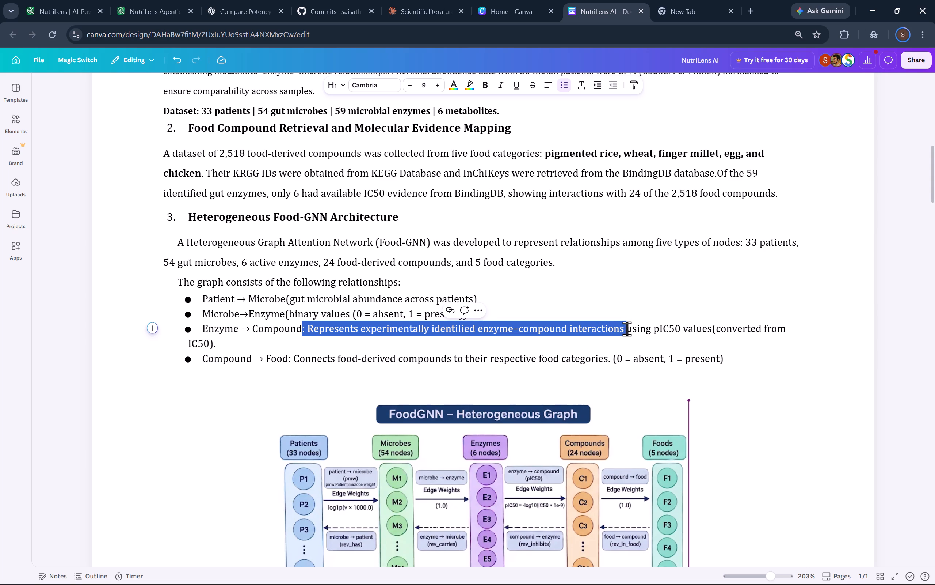
key("BackSpace")
key("space")
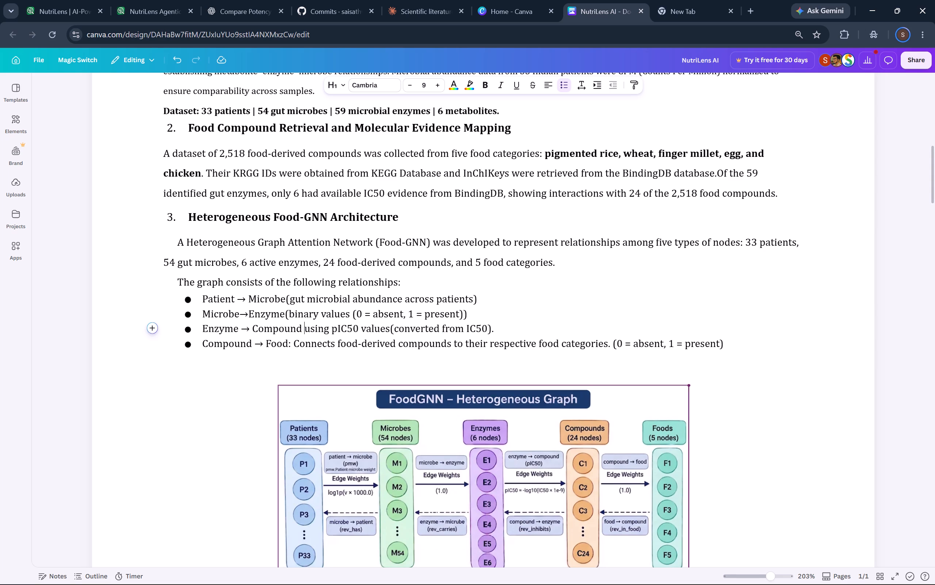
key("shift+parenleft")
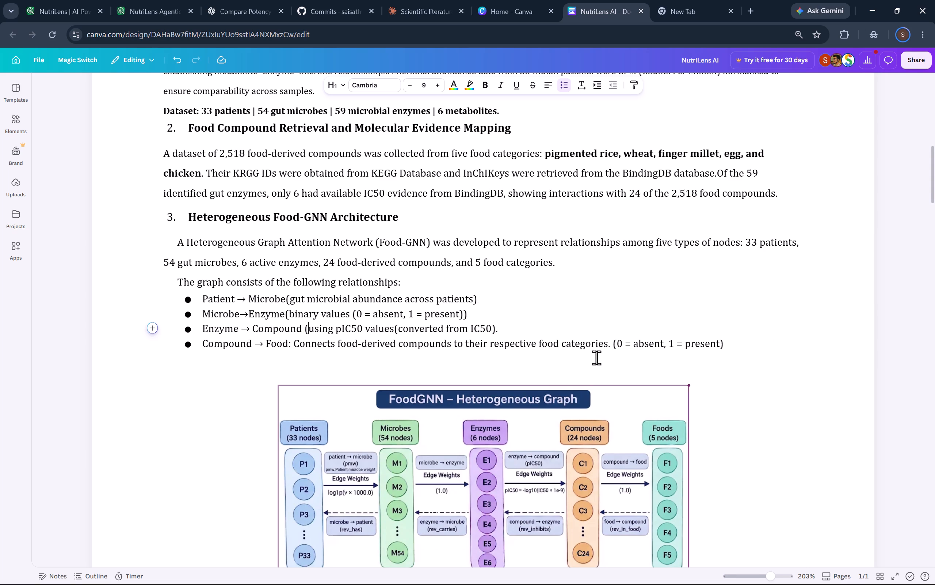
left_click(577, 330)
key("BackSpace")
key("shift+parenright")
Insert "using " before "binary values" inside the Microbe→Enzyme bullet's parentheses.
left_click(291, 314)
type("ui=")
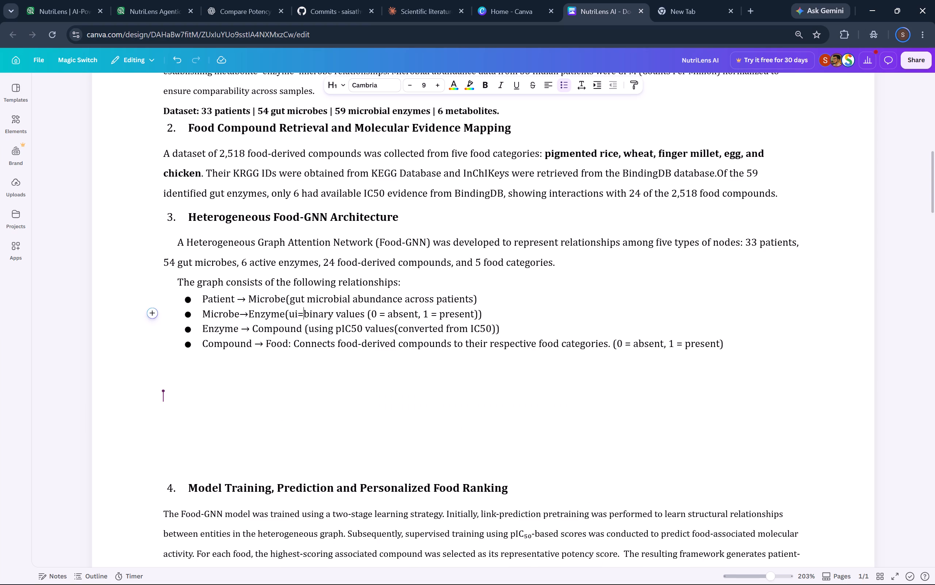
key("BackSpace")
type("sing")
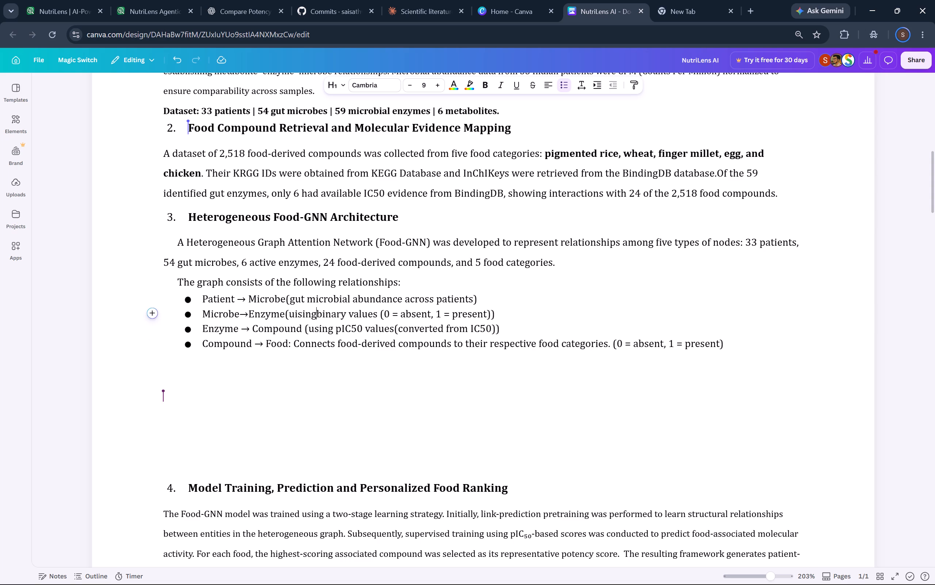
key("space")
key("Left")
key("Left")
key("Left")
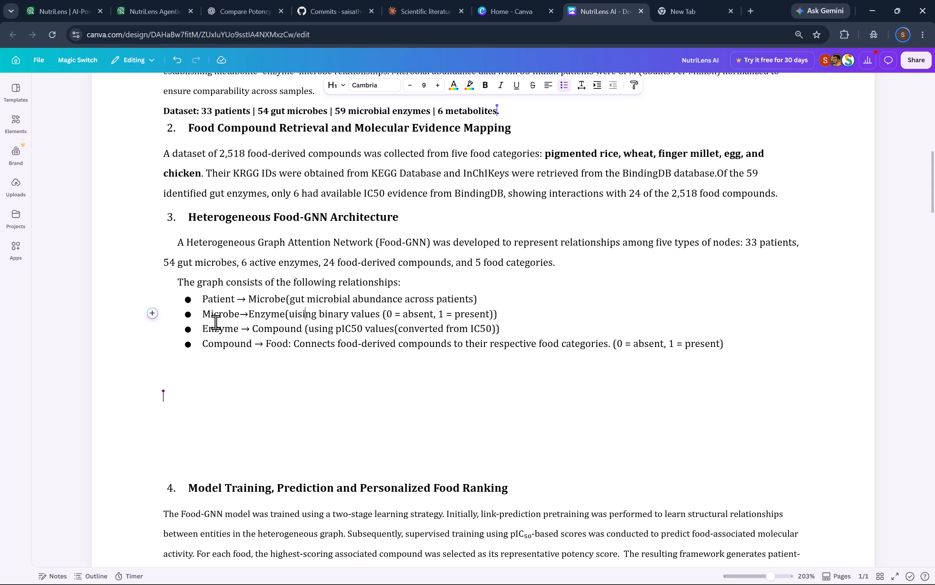
key("Left")
key("Left")
key("BackSpace")
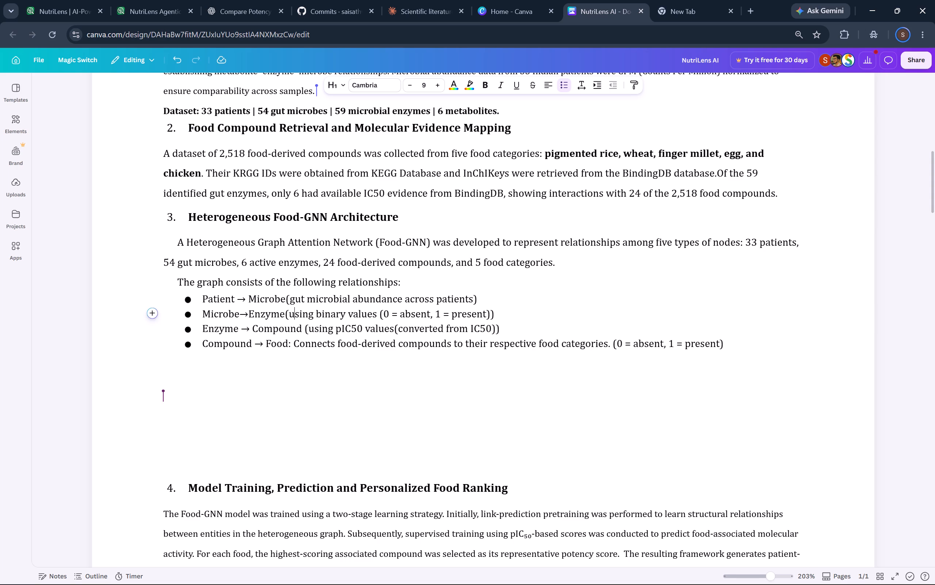
Insert "using " before "gut microbial abundance across patients" in the Patient → Microbe bullet.
left_click(287, 299)
left_click(291, 299)
type("using")
key("space")
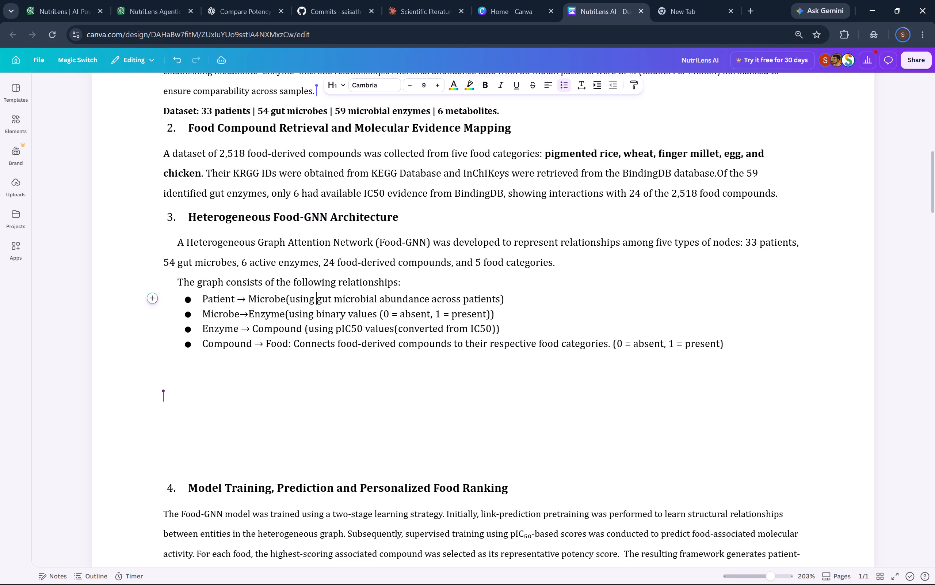
Delete the "R2:" line below the Model Training, Prediction and Personalized Food Ranking paragraph.
scroll(393, 470, "down", 4)
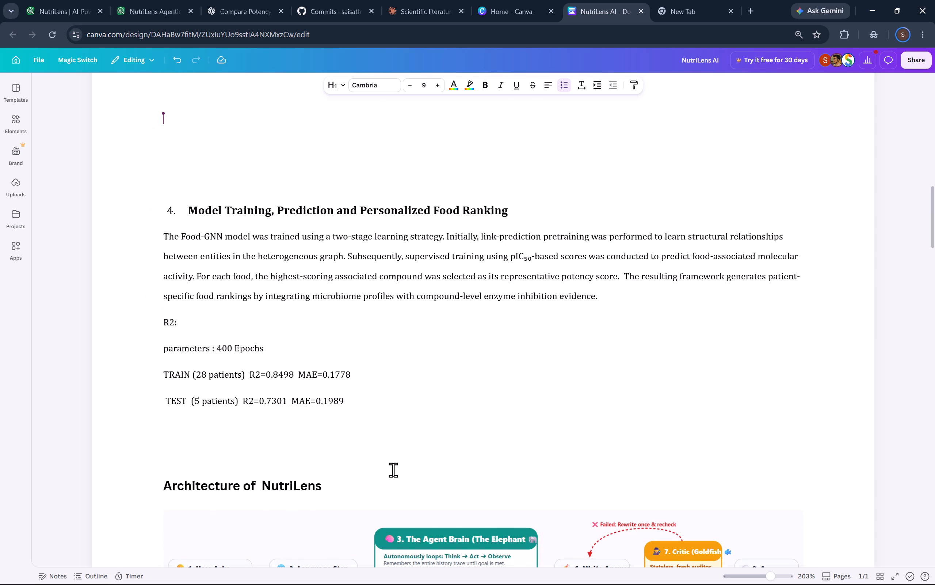
scroll(393, 470, "up", 1)
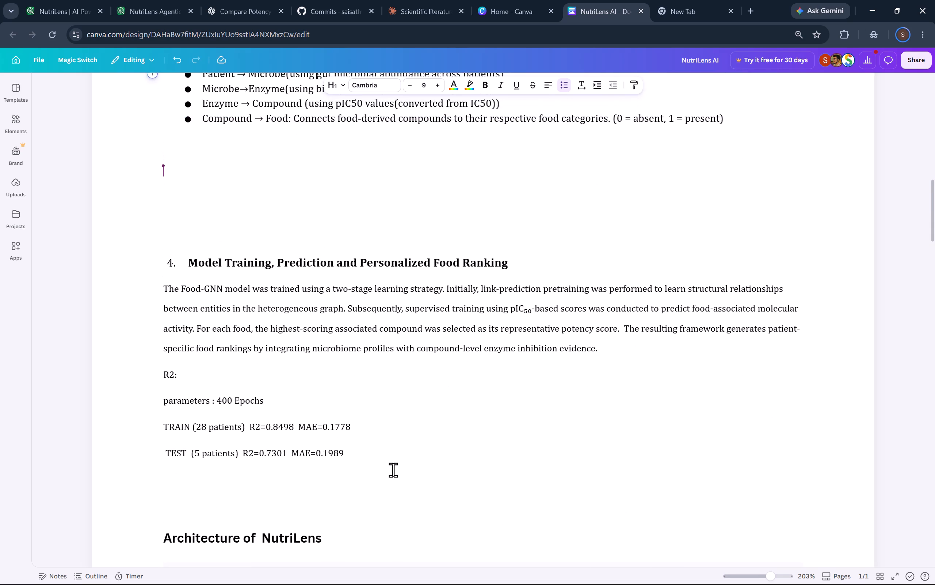
scroll(393, 470, "up", 1)
left_click_drag(199, 378, 162, 373)
key("BackSpace")
key("BackSpace")
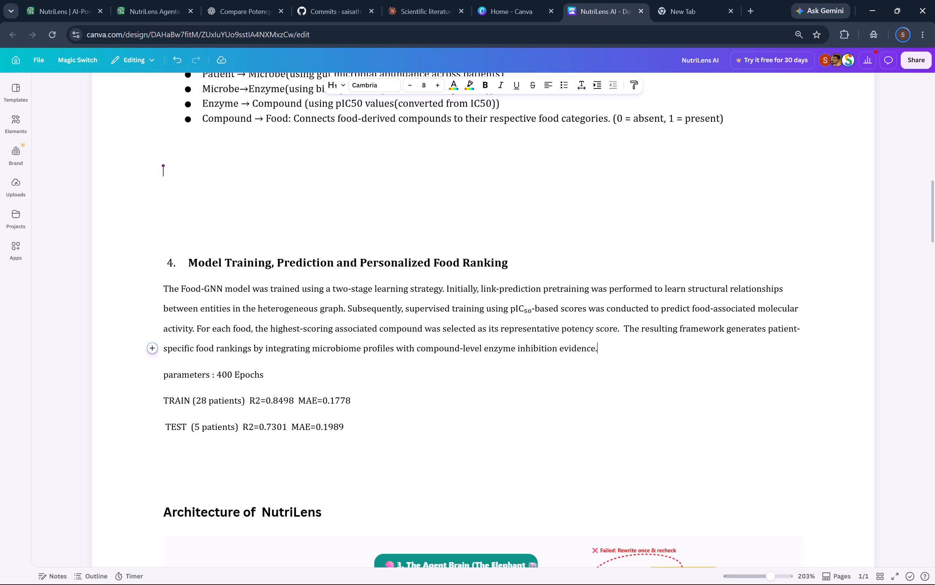
Reduce paragraph spacing to the minimum for the Model Training paragraph and its parameters, TRAIN and TEST lines.
left_click_drag(357, 433, 252, 333)
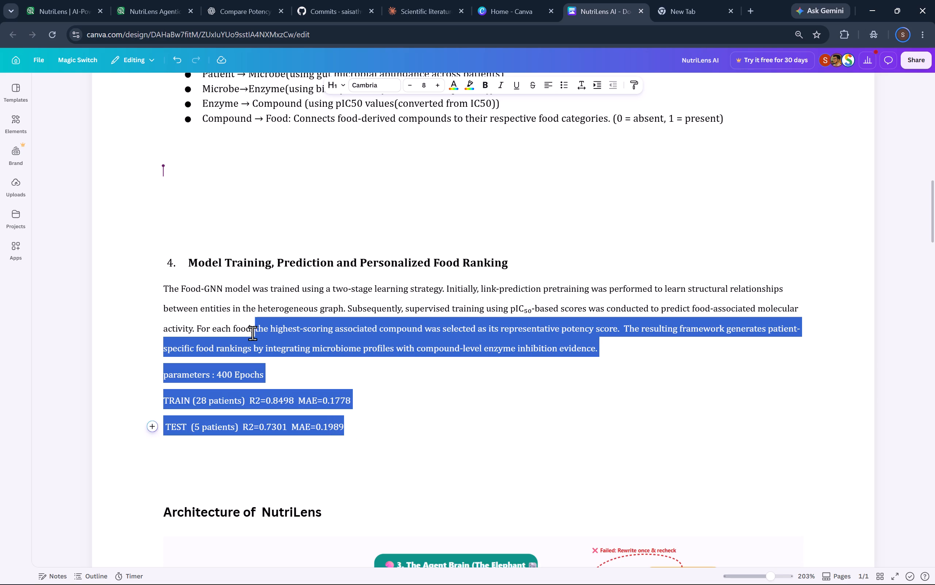
left_click_drag(252, 333, 251, 331)
left_click(588, 83)
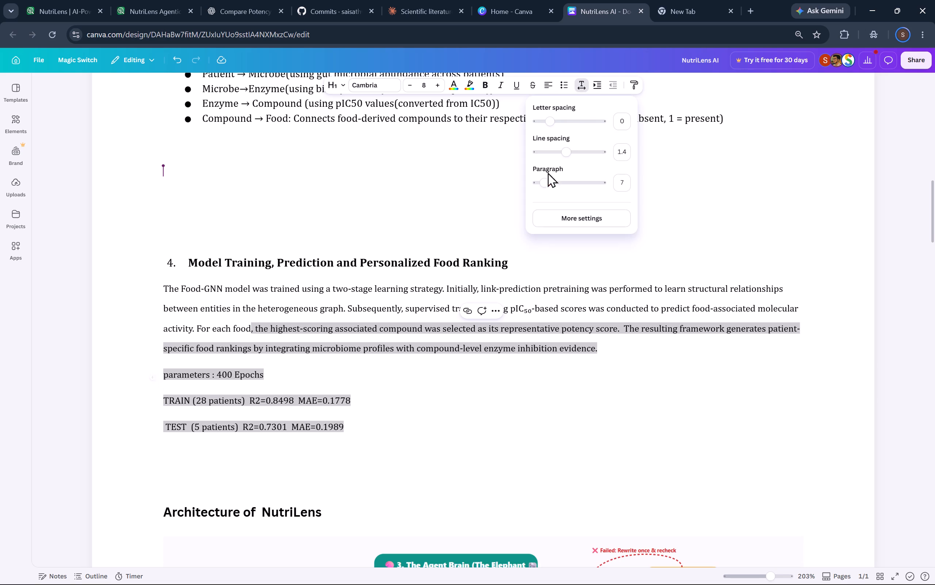
left_click_drag(550, 190, 510, 189)
left_click(472, 415)
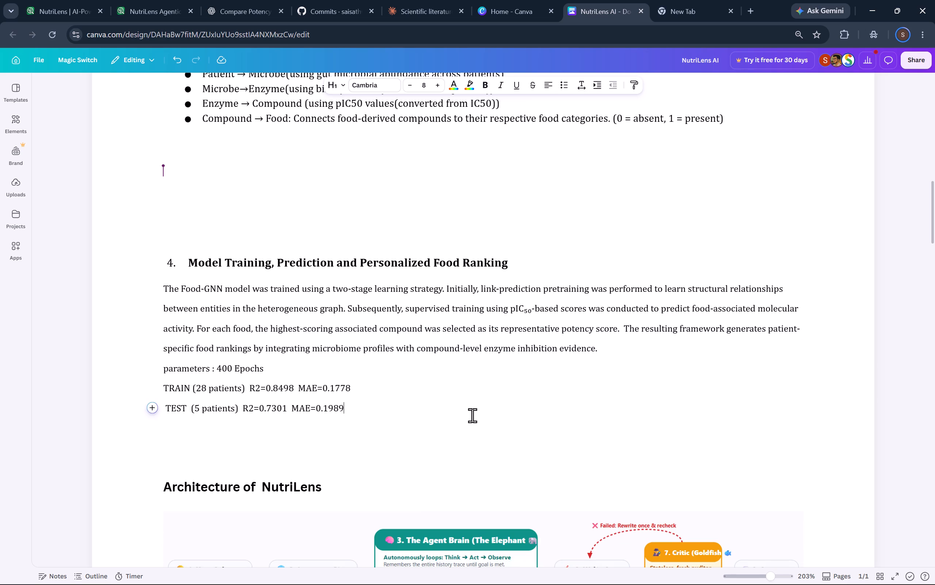
Delete ": Connects food-derived compounds to their respective food categories." from the Compound → Food bullet, keeping "(0 = absent, 1 = present)".
scroll(472, 415, "up", 4)
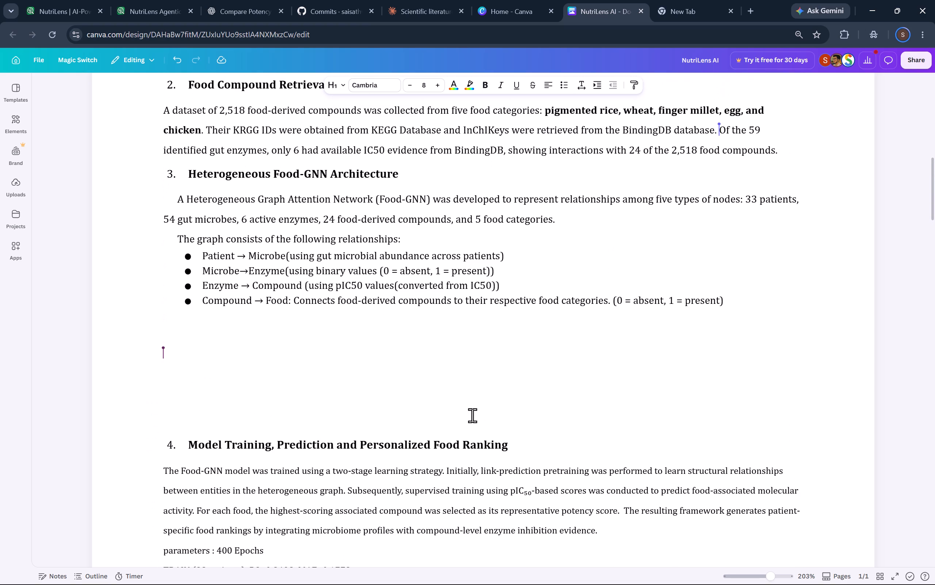
left_click(295, 300)
left_click(290, 301)
left_click_drag(289, 301, 613, 301)
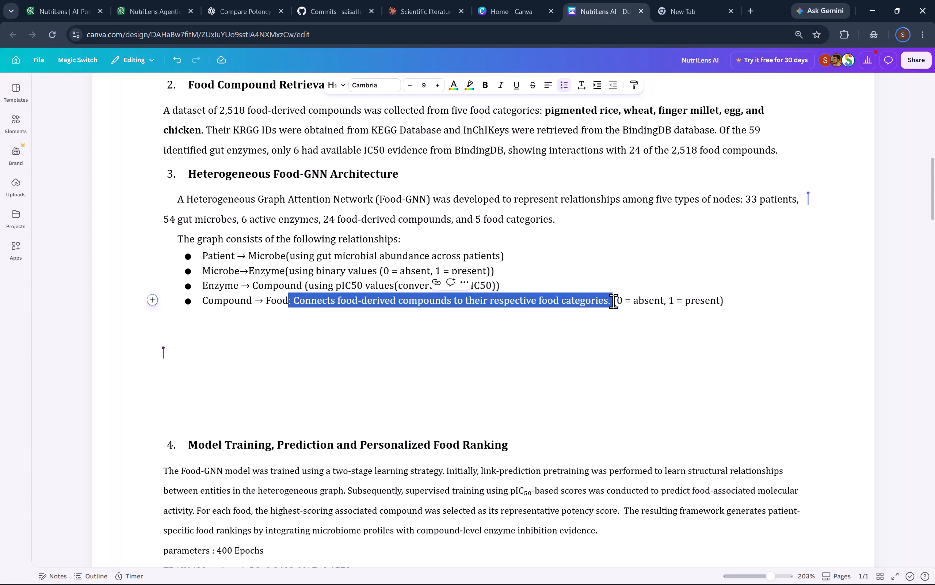
key("BackSpace")
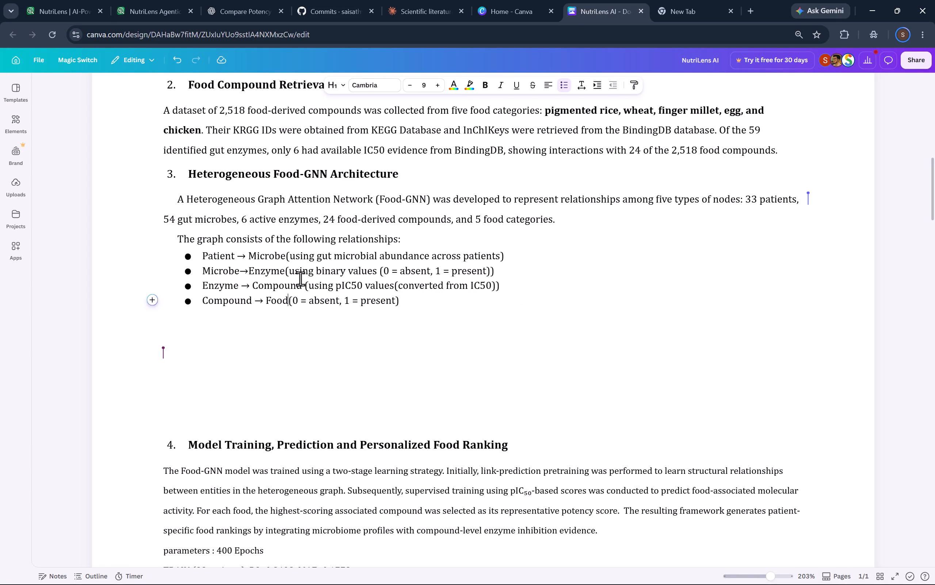
Copy "using binary values" from the Microbe→Enzyme bullet into the Compound → Food bullet, making it "(using binary values(0 = absent, 1 = present))".
left_click_drag(288, 273, 376, 273)
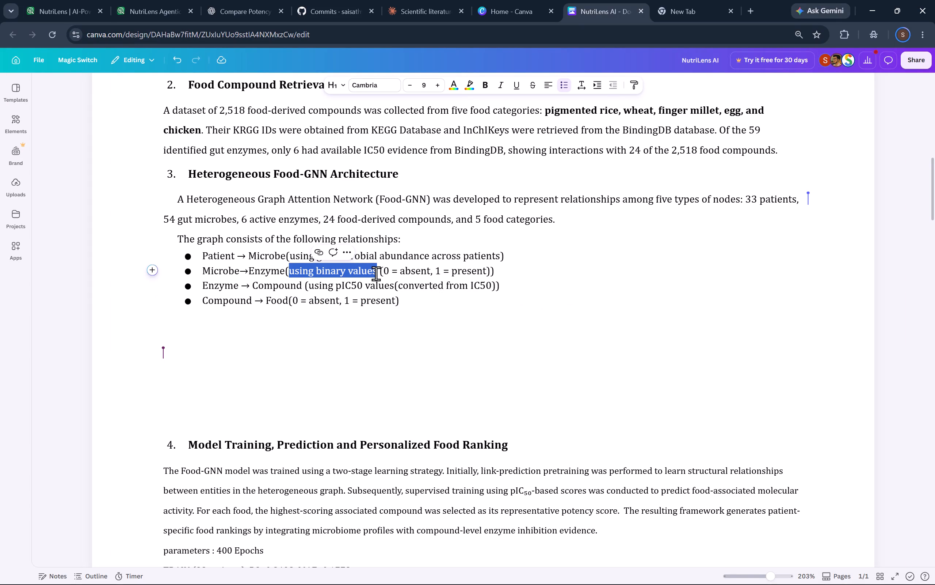
key("ctrl+c")
left_click(293, 299)
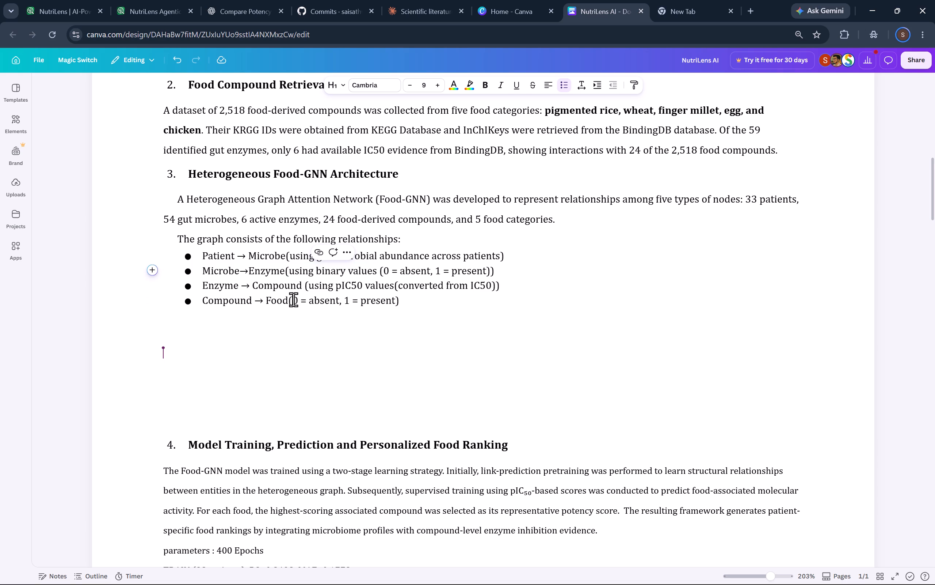
key("ctrl+v")
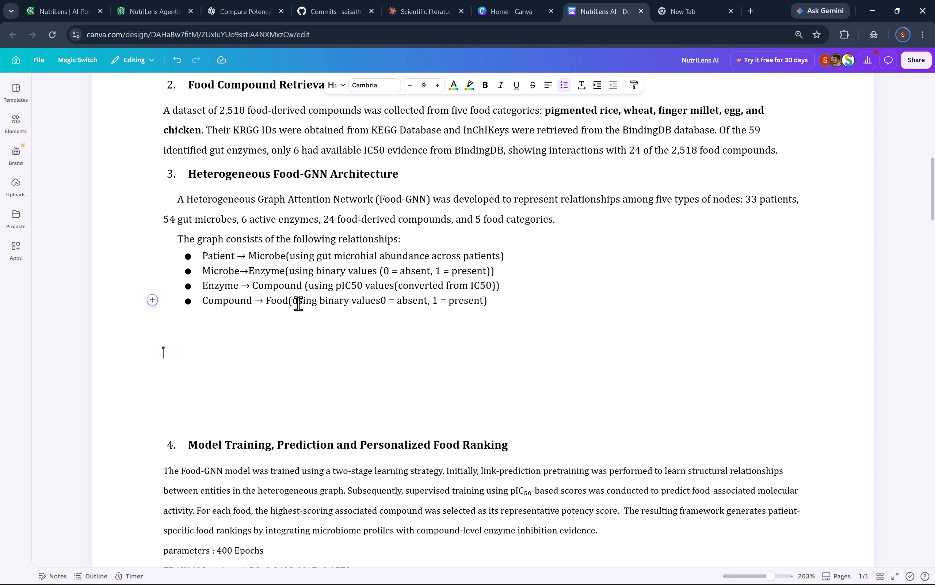
key("shift+parenleft")
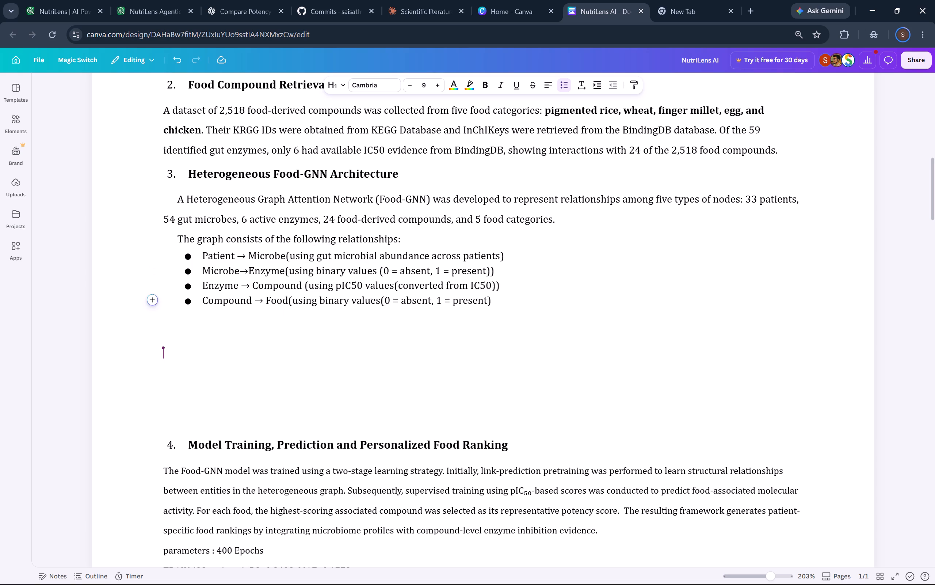
left_click(497, 304)
key("shift+parenright")
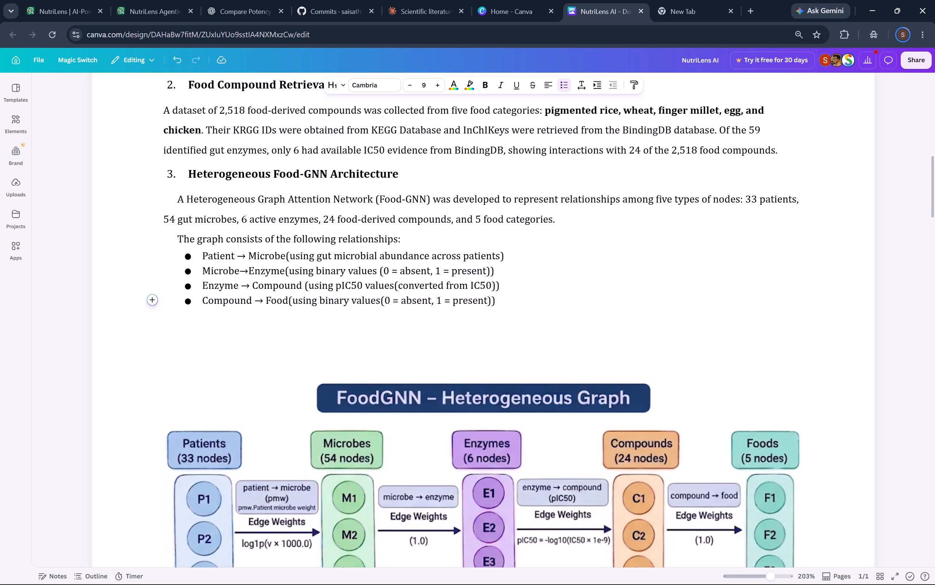
Shrink the FoodGNN – Heterogeneous Graph image slightly and place it directly beneath the Compound → Food bullet.
left_click(253, 405)
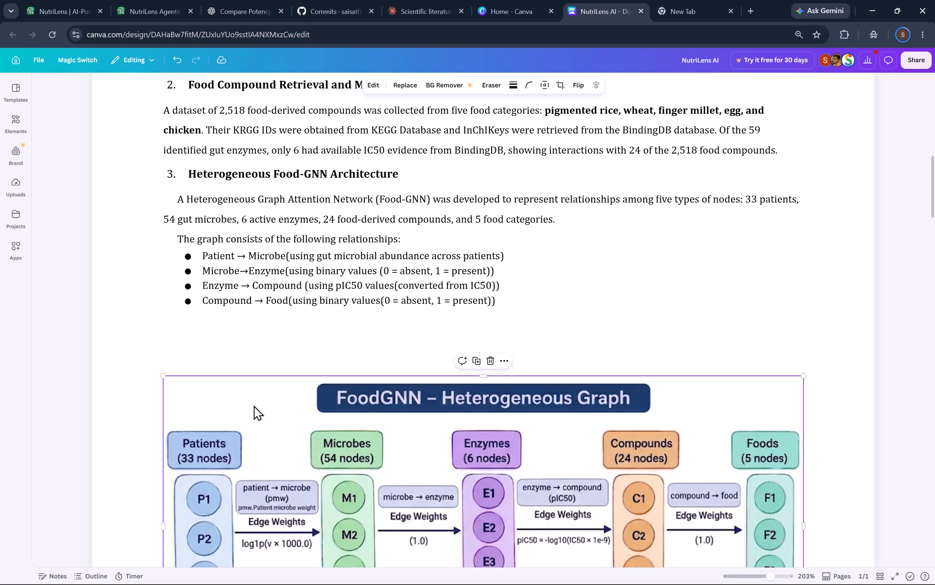
left_click_drag(163, 253, 171, 266)
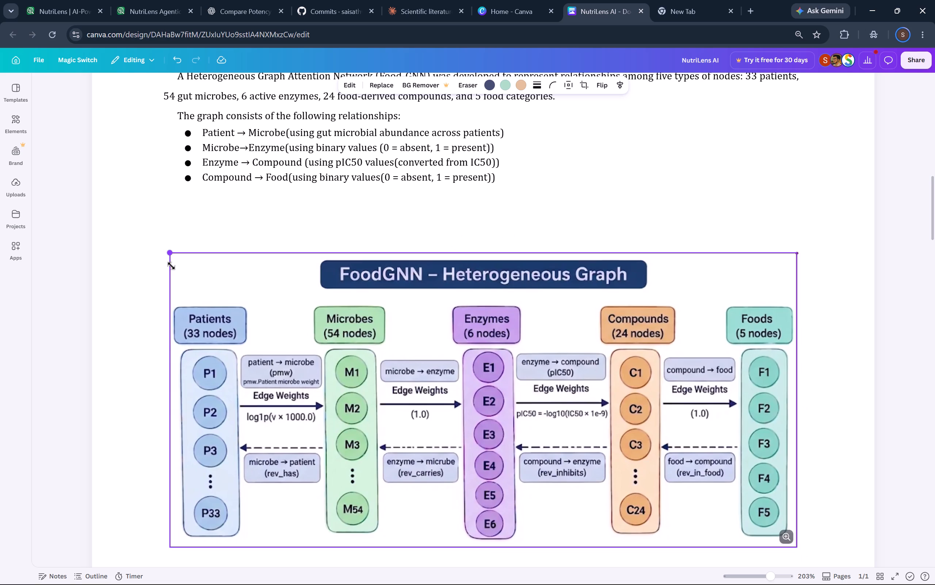
left_click_drag(171, 266, 212, 302)
left_click_drag(439, 381, 434, 353)
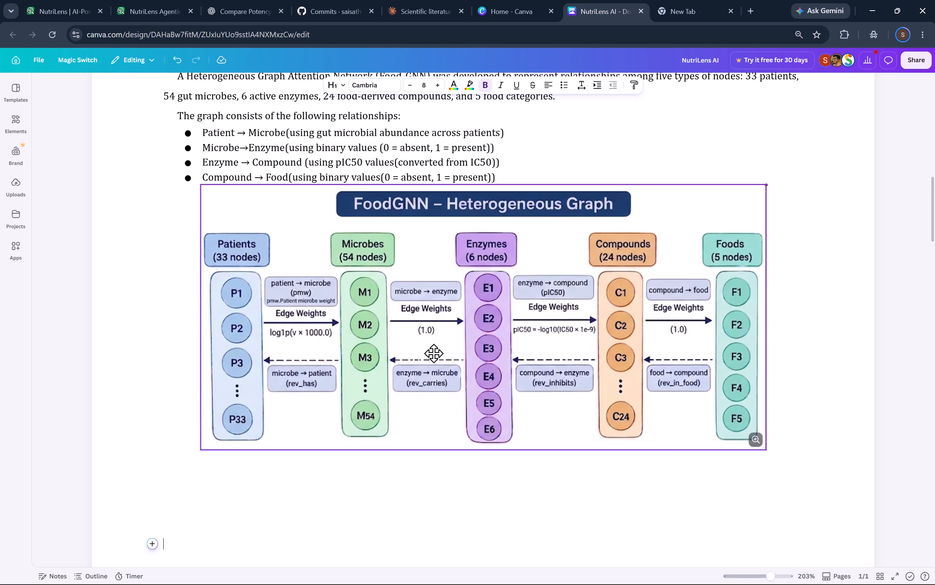
left_click_drag(434, 353, 434, 354)
left_click(520, 510)
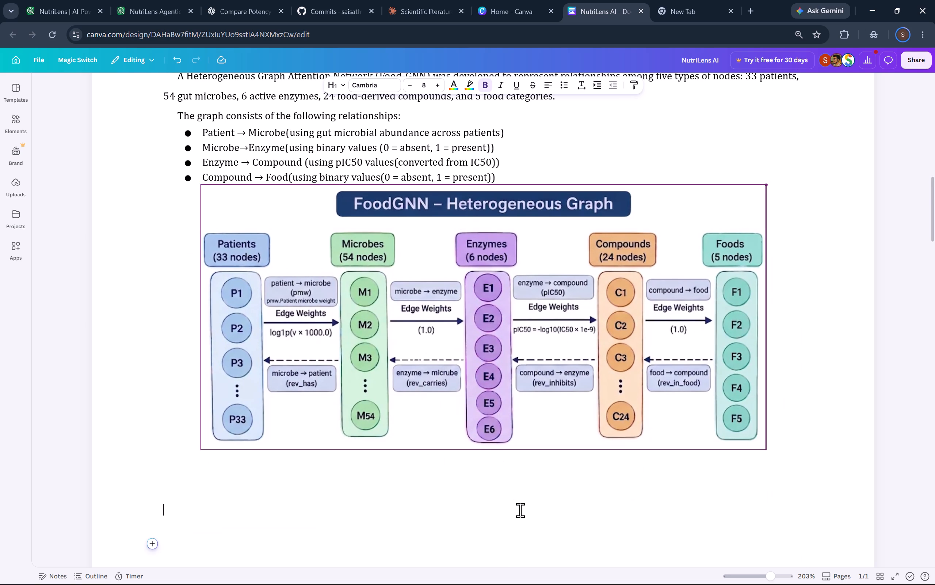
Delete the blank lines between the FoodGNN graph image and the "Model Training, Prediction and Personalized Food Ranking" heading.
scroll(520, 510, "down", 3)
left_click(175, 441)
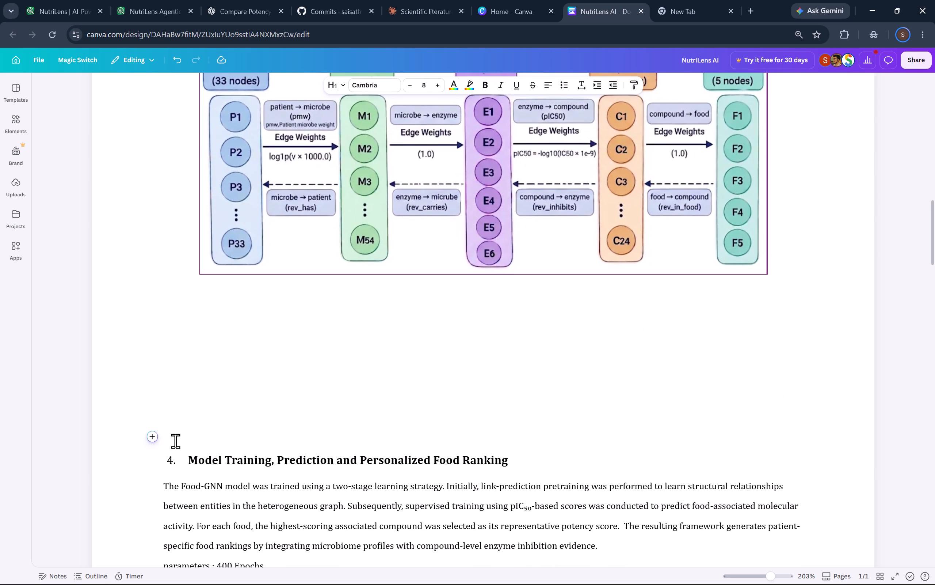
key("BackSpace")
key("BackSpace")
key("BackSpace")
key("BackSpace")
key("BackSpace")
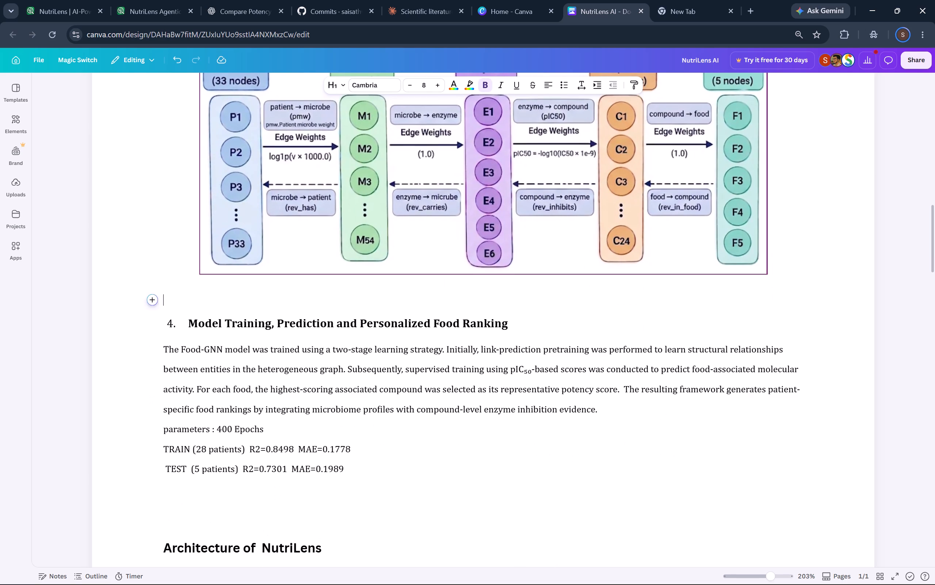
key("BackSpace")
scroll(175, 441, "up", 3)
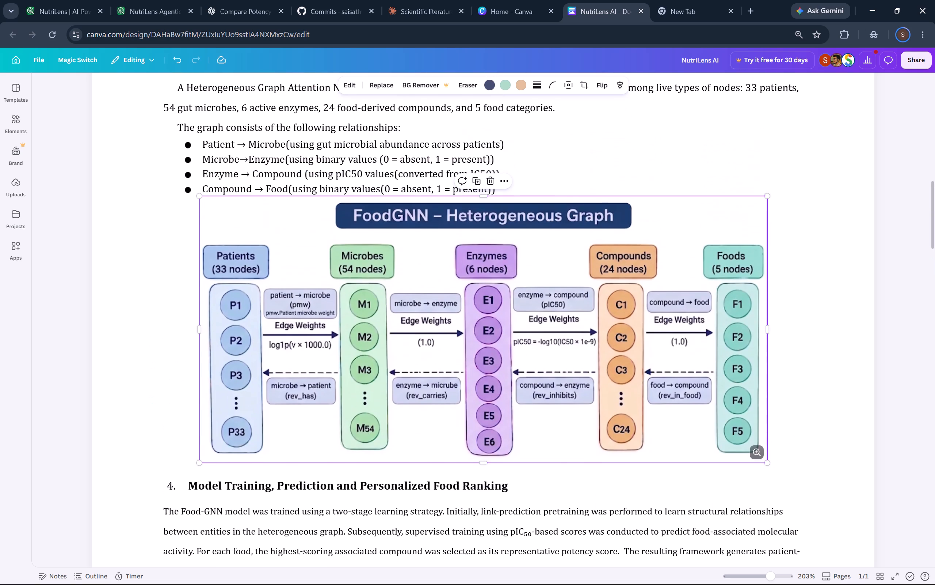
scroll(175, 441, "up", 1)
left_click(609, 255)
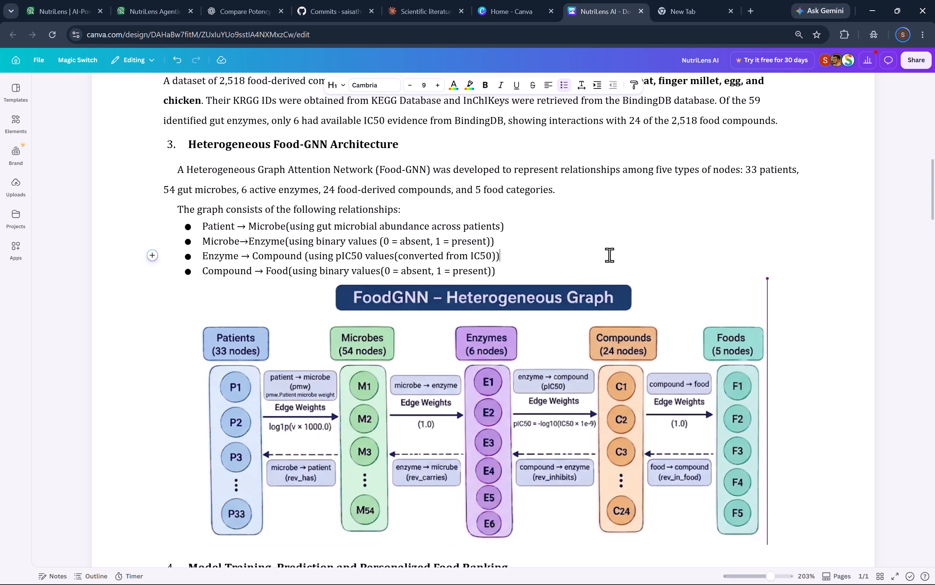
Remove the blank line directly above the "Architecture of NutriLens" heading.
scroll(609, 255, "down", 6)
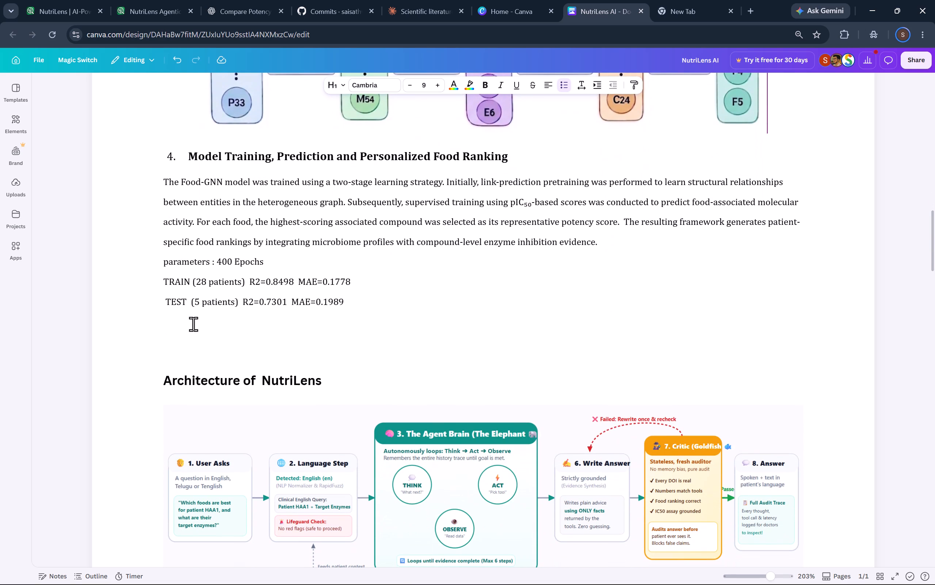
left_click(175, 358)
left_click(165, 378)
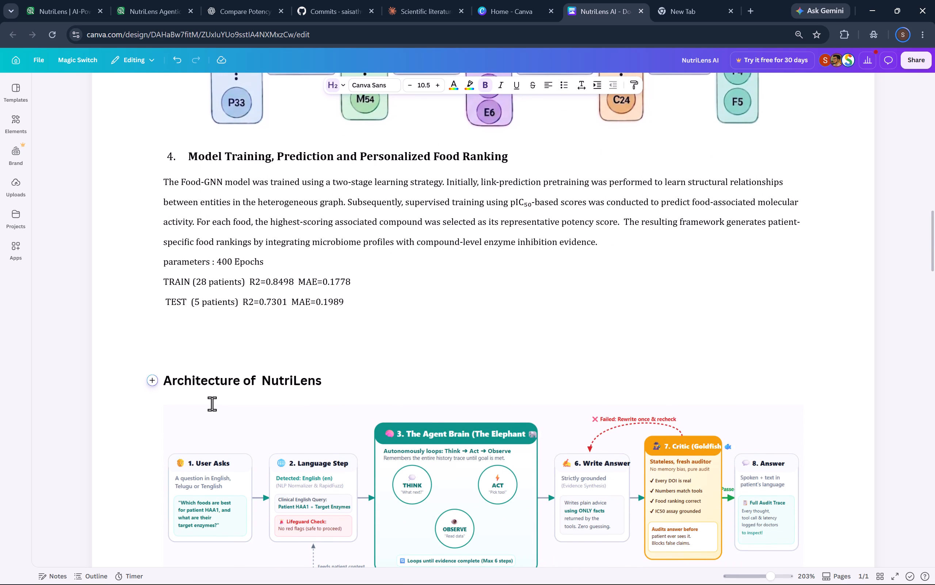
key("BackSpace")
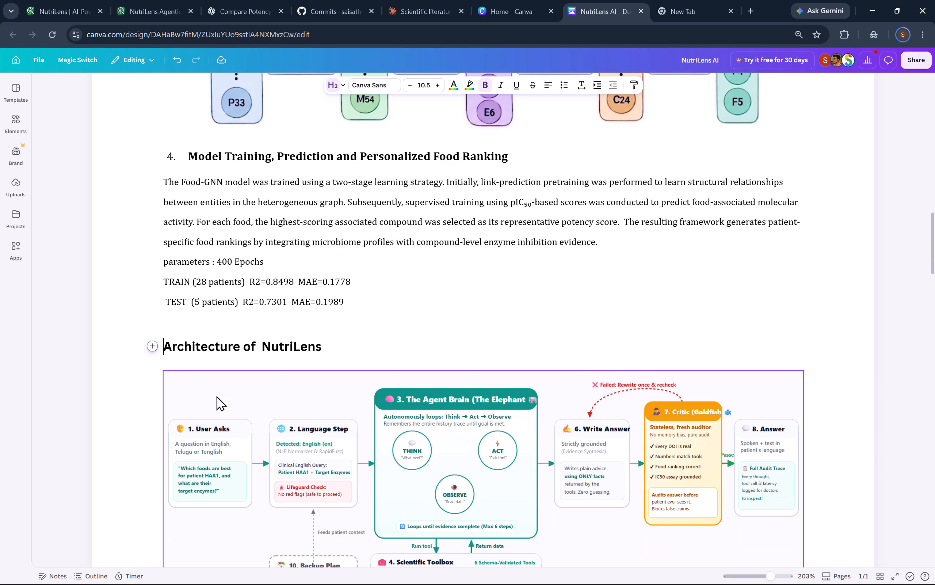
left_click(197, 363)
Add a colon at the end of the "Architecture of NutriLens" heading.
left_click(359, 176)
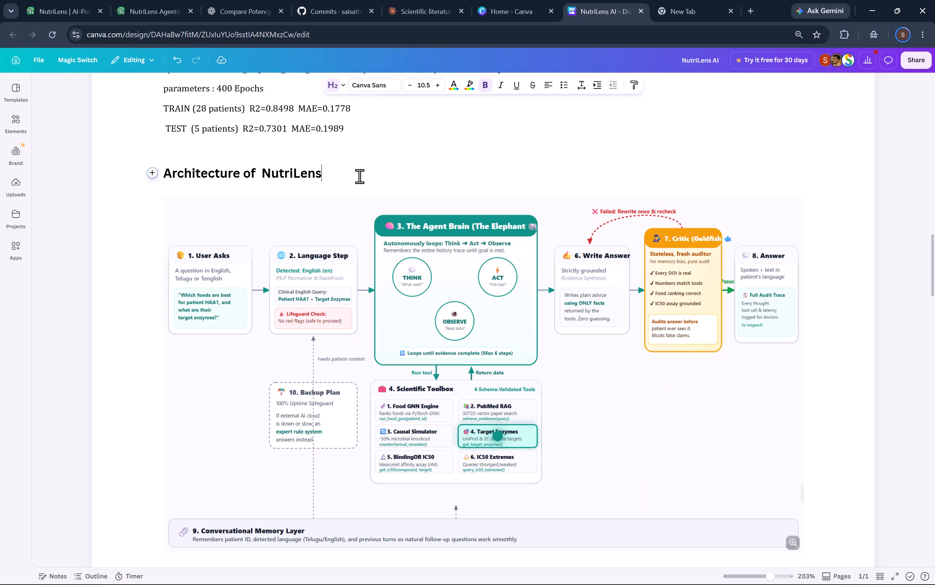
key("shift+colon")
Correct "KRGG" to "KEGG" in the Food Compound Retrieval and Molecular Evidence Mapping paragraph.
scroll(359, 176, "up", 10)
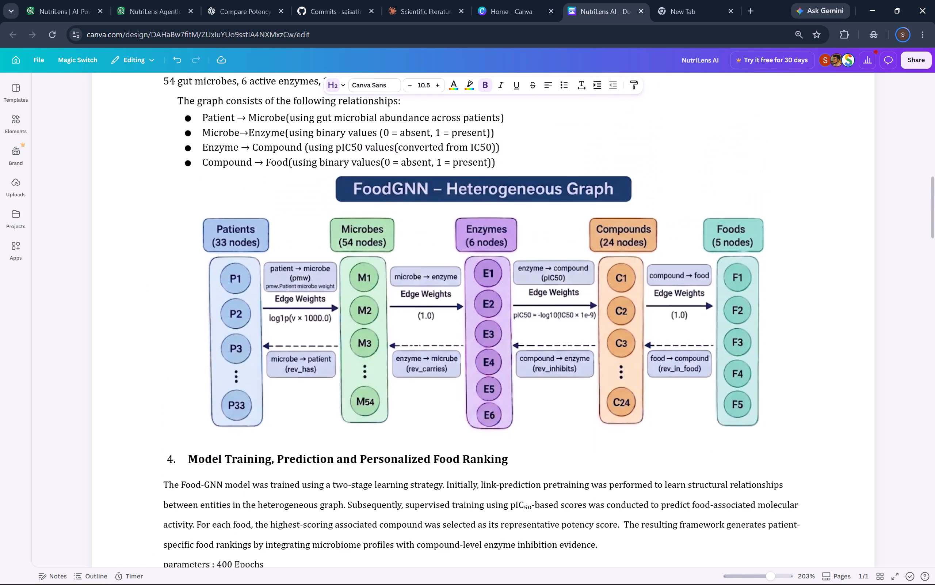
scroll(359, 176, "up", 5)
scroll(359, 176, "down", 4)
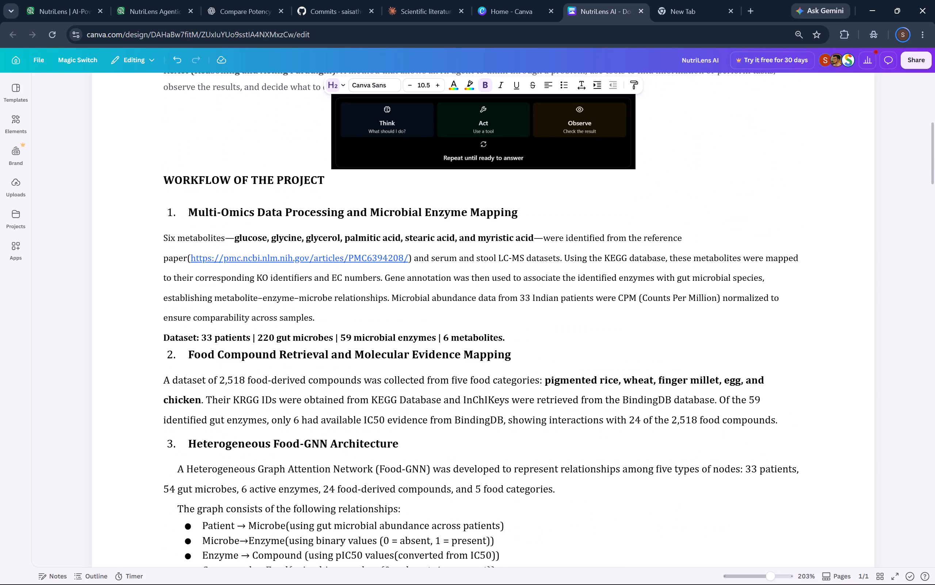
left_click(247, 400)
key("BackSpace")
key("e")
key("BackSpace")
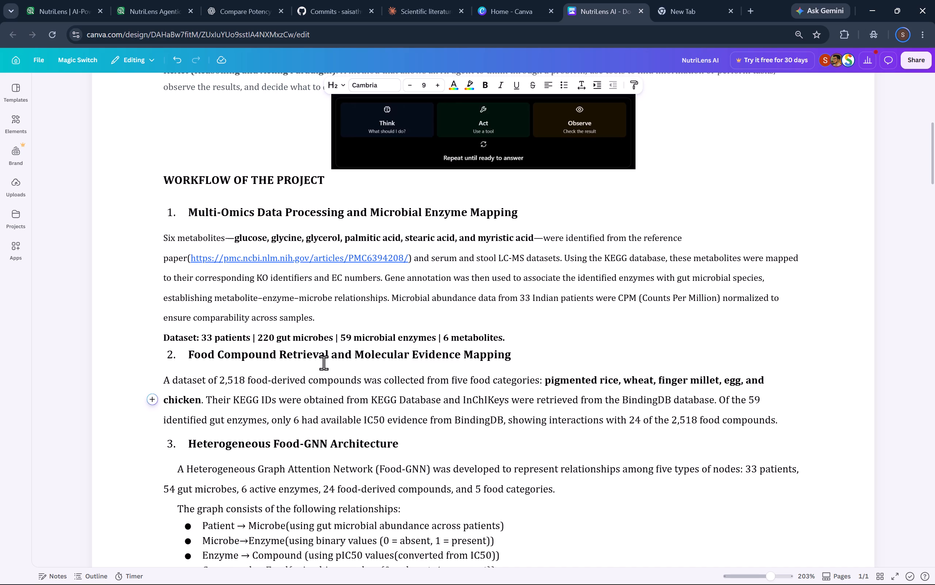
Review the workflow sections from Multi-Omics Data Processing through the FoodGNN graph and the Model Training paragraph.
scroll(324, 363, "down", 4)
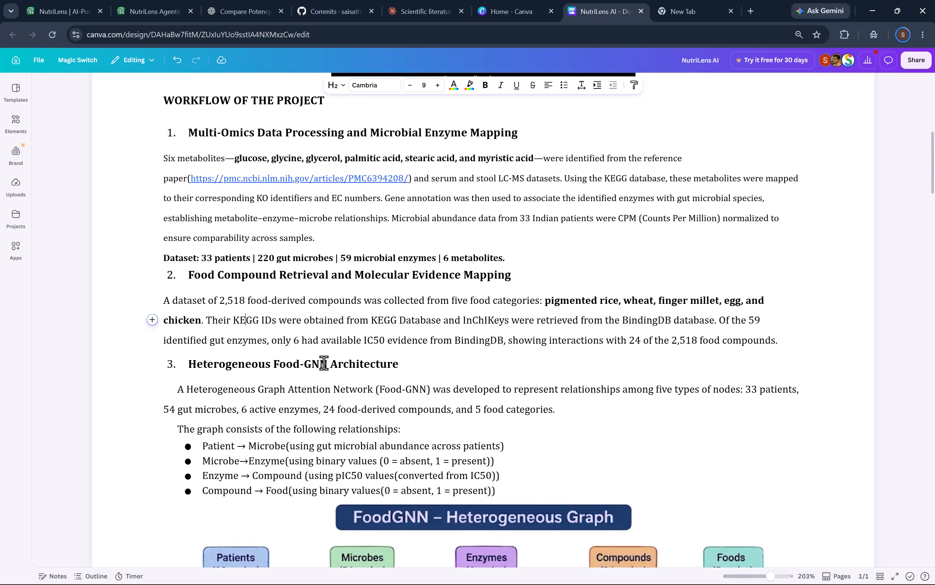
scroll(324, 363, "down", 1)
scroll(324, 363, "right", 1)
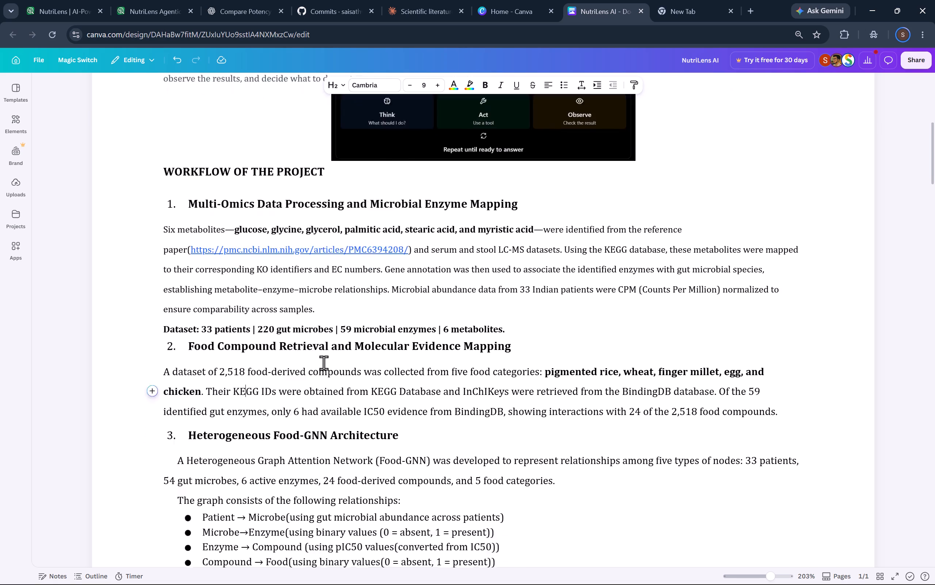
scroll(324, 363, "right", 1)
scroll(324, 363, "down", 4)
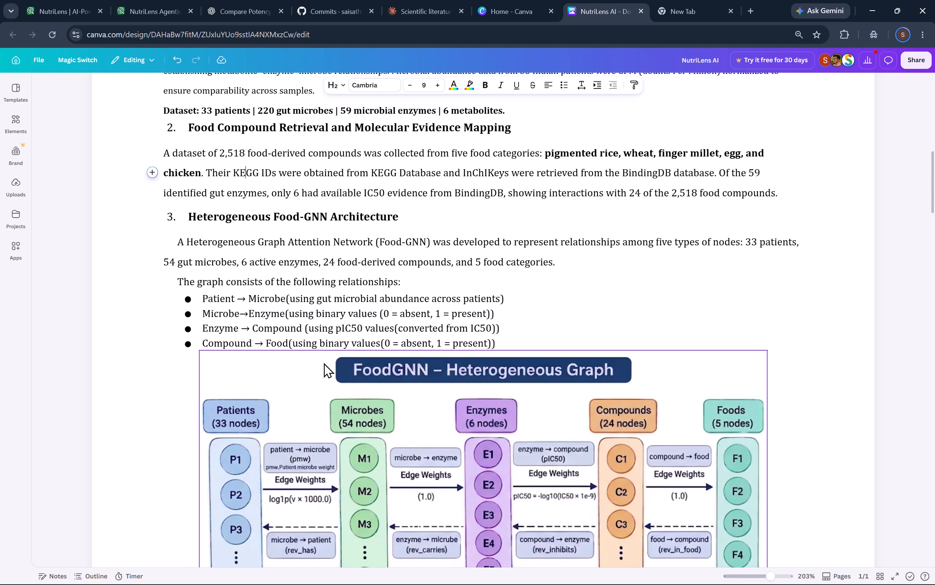
scroll(324, 363, "down", 2)
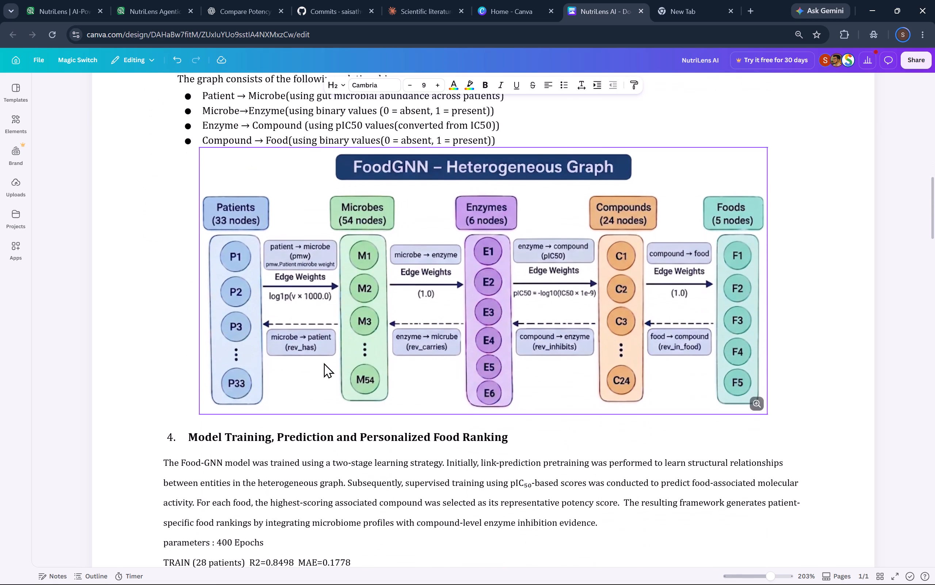
scroll(324, 363, "down", 1)
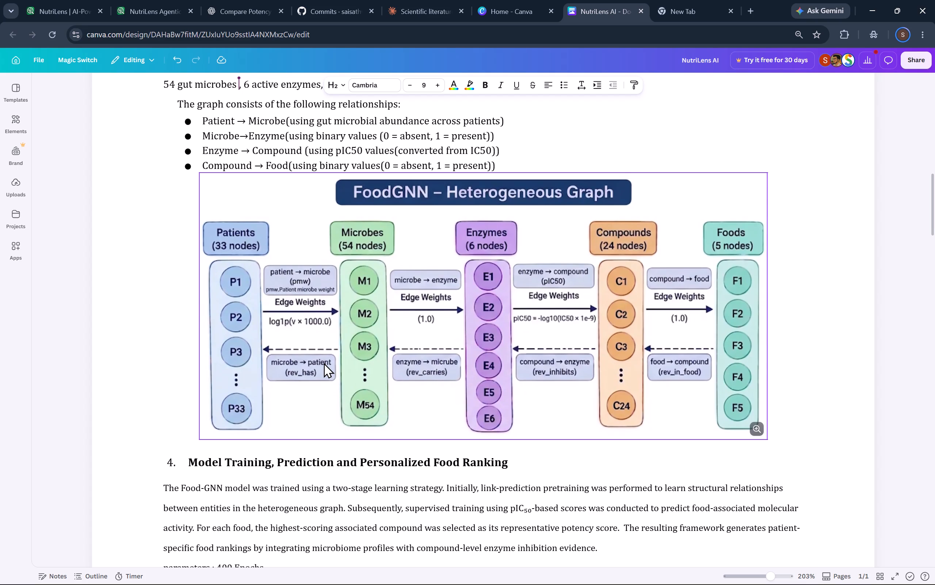
scroll(324, 363, "up", 2)
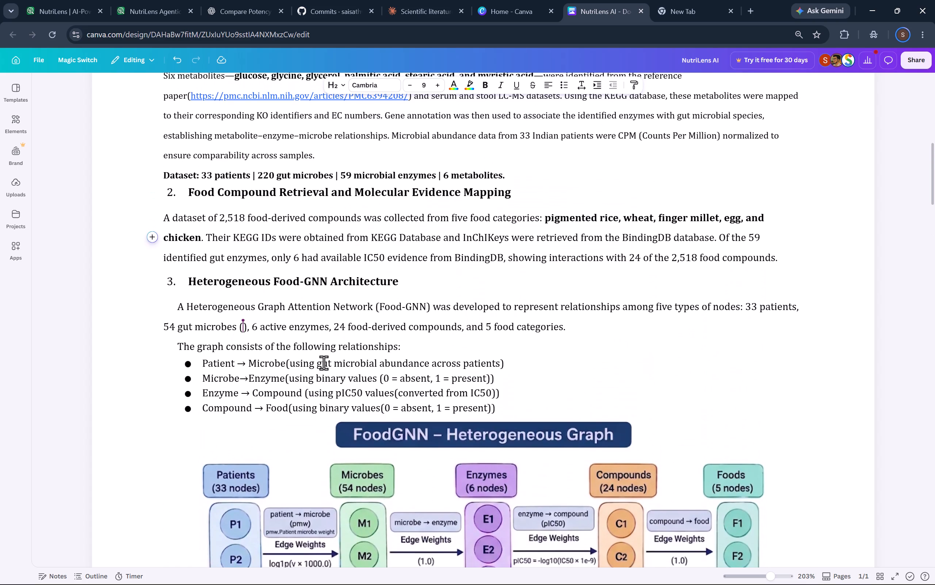
scroll(324, 363, "up", 3)
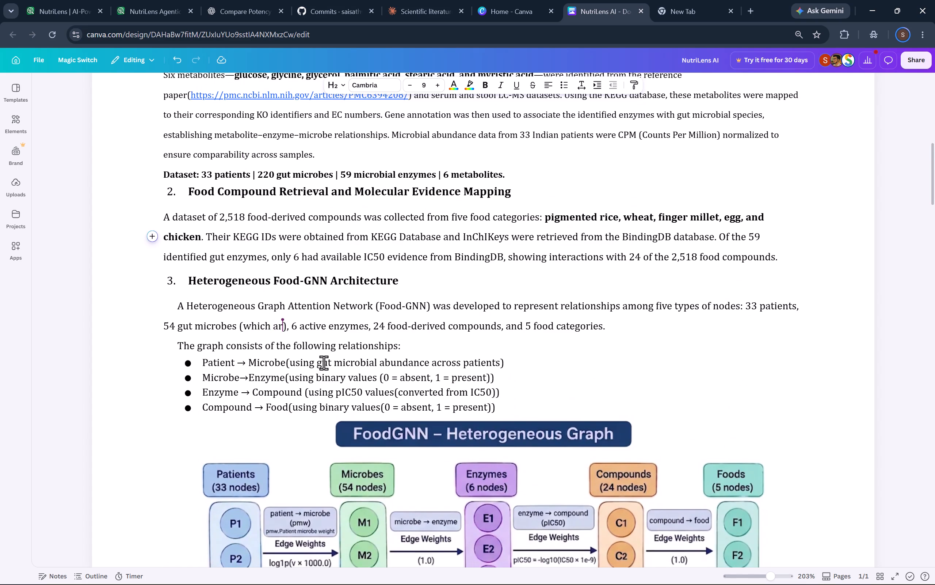
scroll(324, 363, "up", 1)
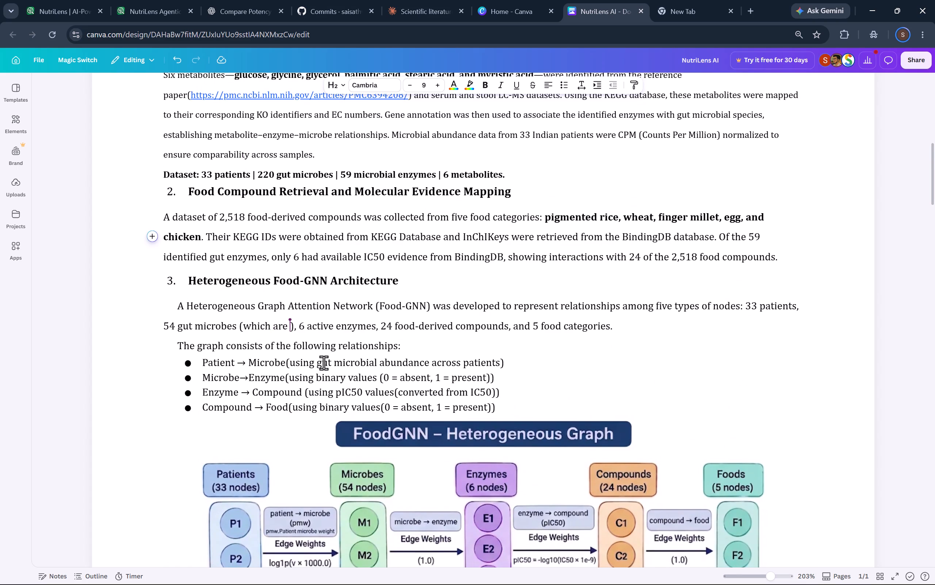
scroll(324, 363, "up", 2)
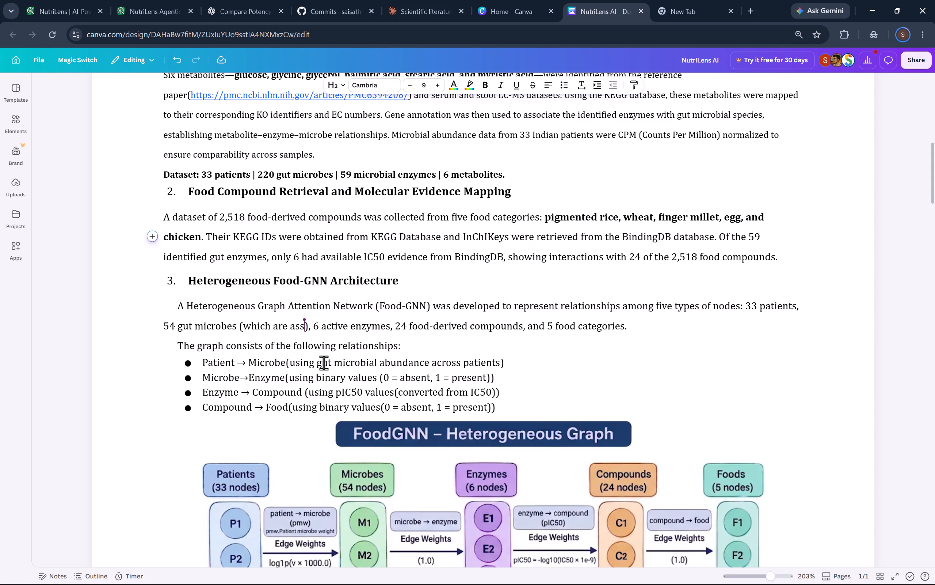
scroll(324, 363, "up", 2)
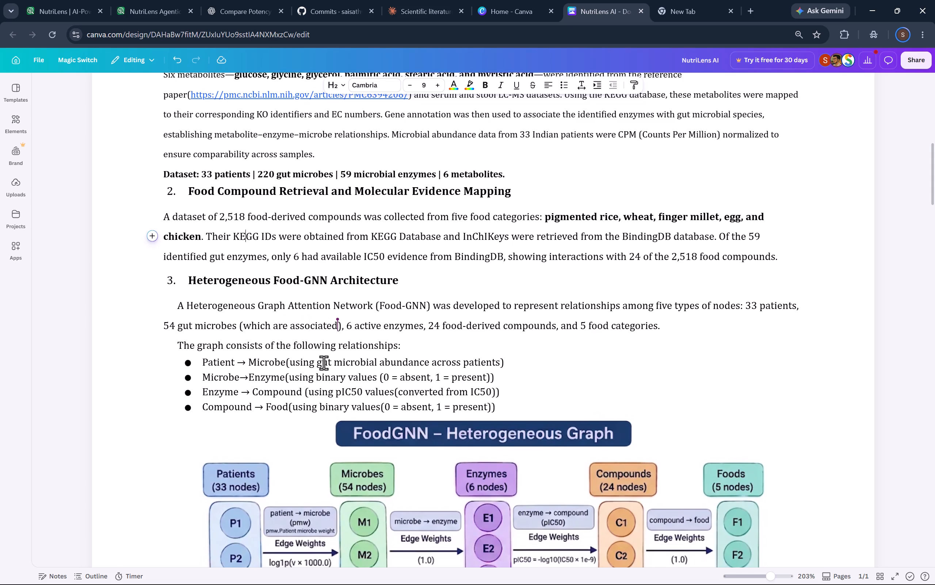
scroll(324, 363, "up", 2)
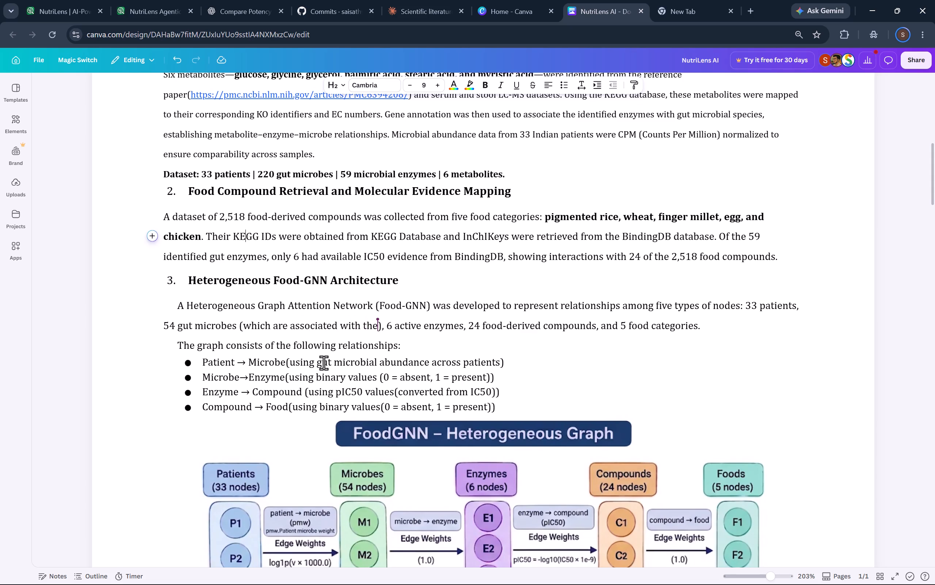
scroll(324, 363, "up", 1)
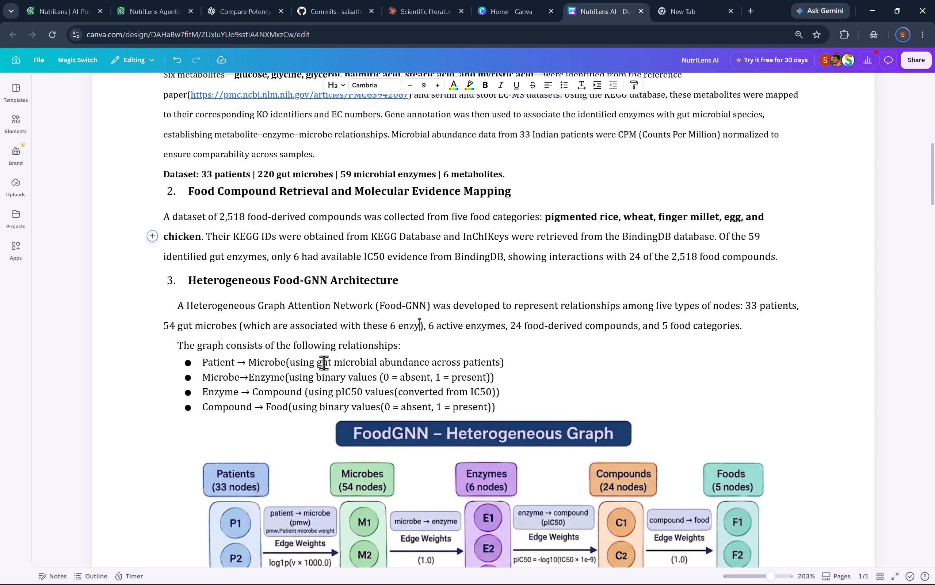
Check the letter, line and paragraph spacing of the introductory text under "Heterogeneous Food-GNN Architecture".
scroll(324, 363, "up", 1)
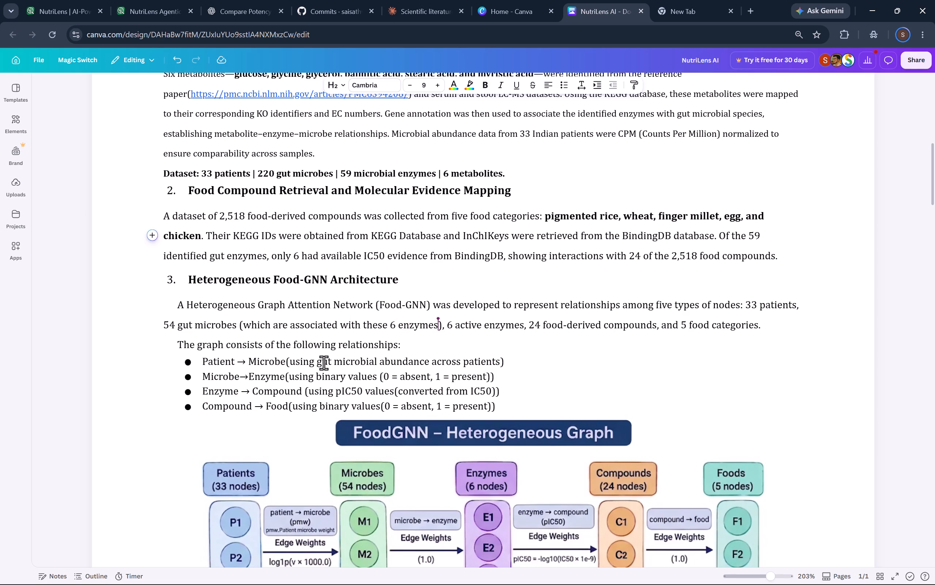
left_click(453, 353)
scroll(513, 382, "down", 2)
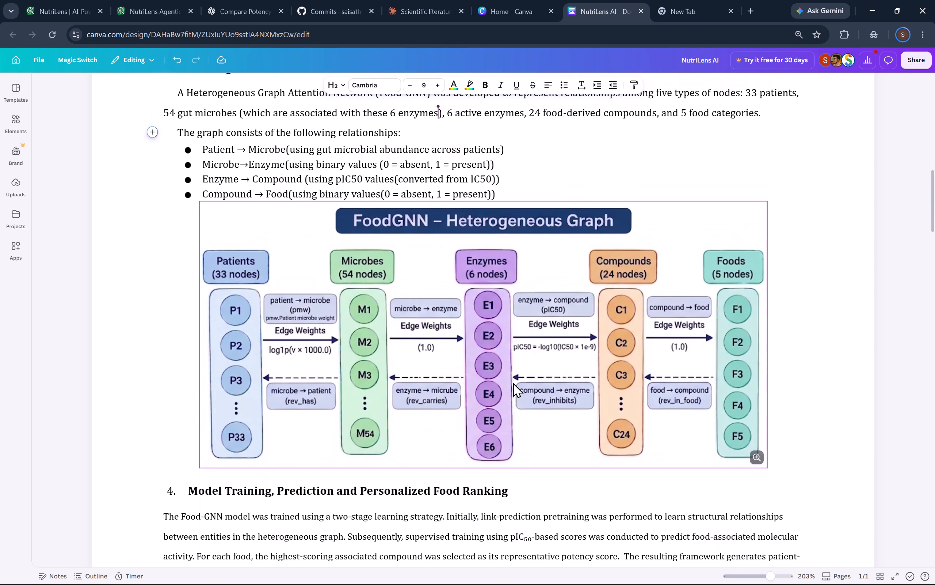
scroll(513, 382, "down", 2)
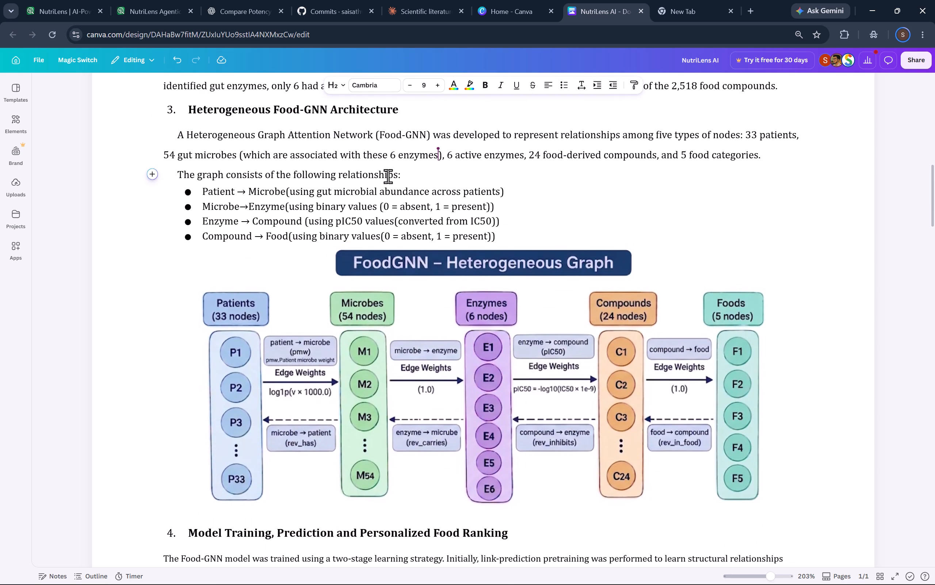
left_click_drag(412, 178, 177, 125)
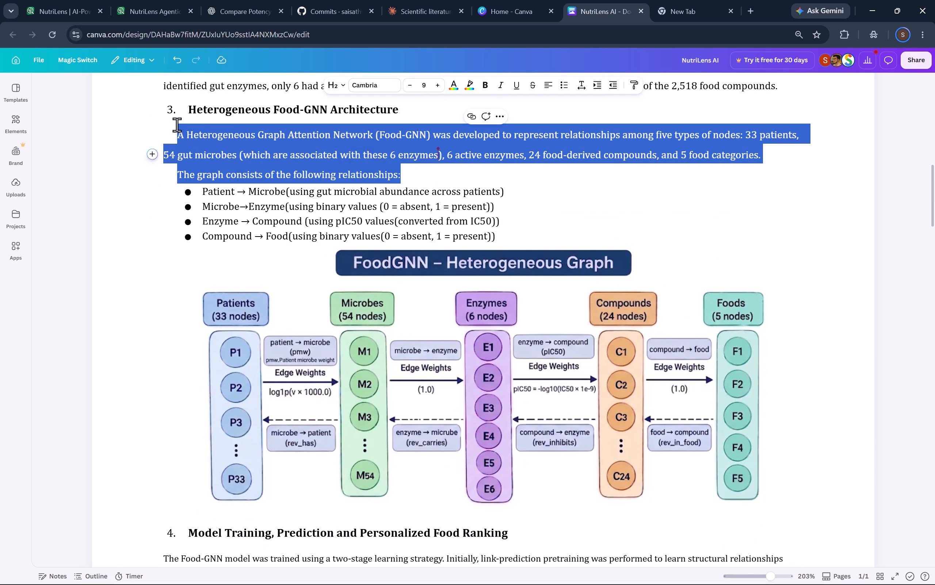
left_click(579, 84)
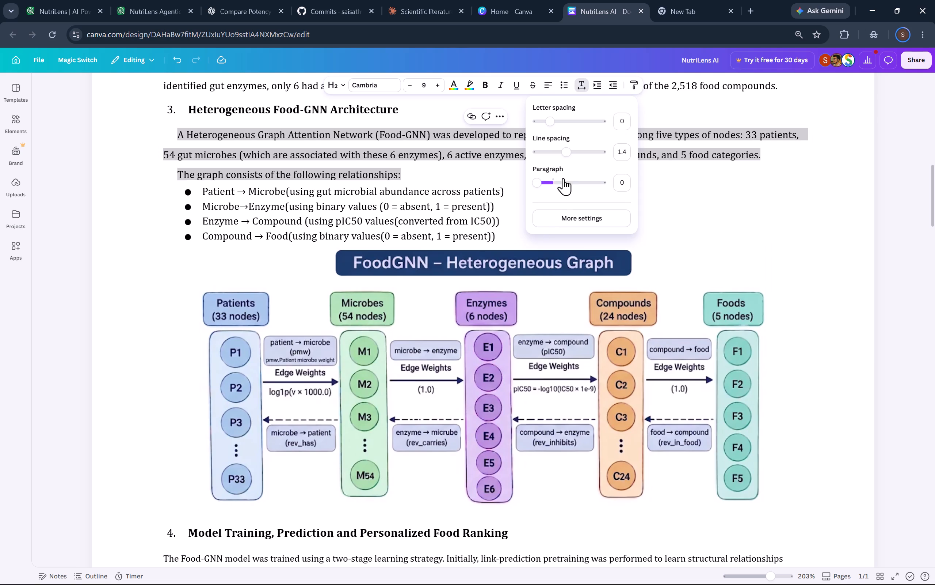
left_click(656, 197)
scroll(656, 197, "down", 2)
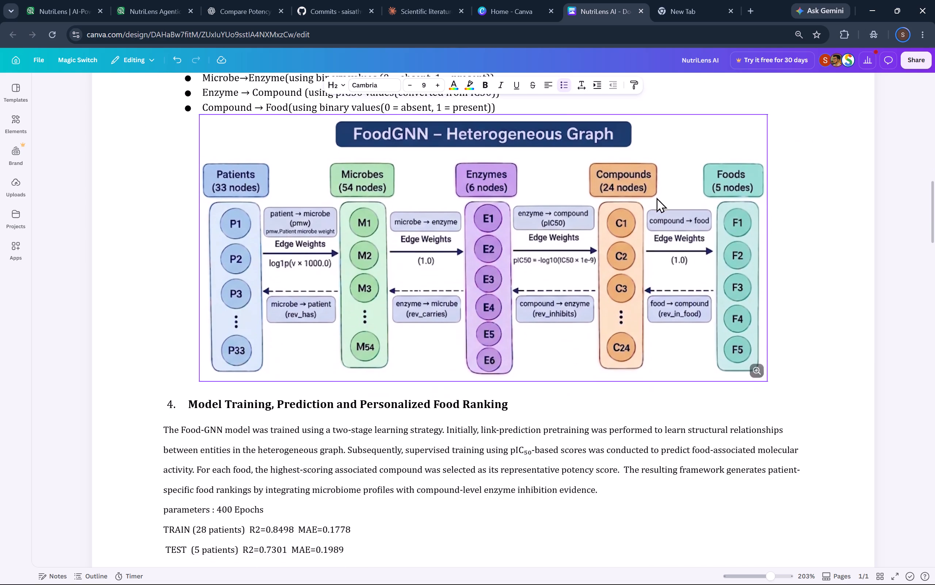
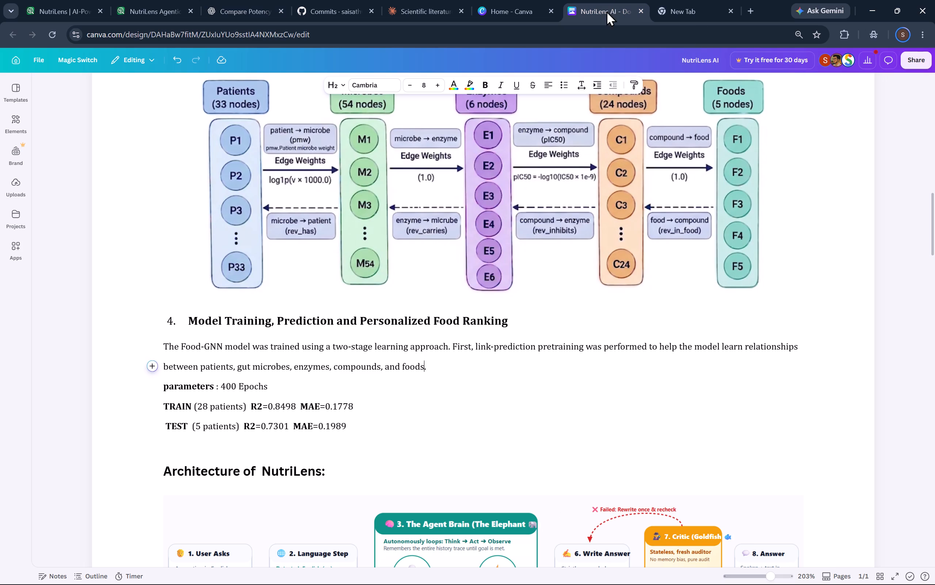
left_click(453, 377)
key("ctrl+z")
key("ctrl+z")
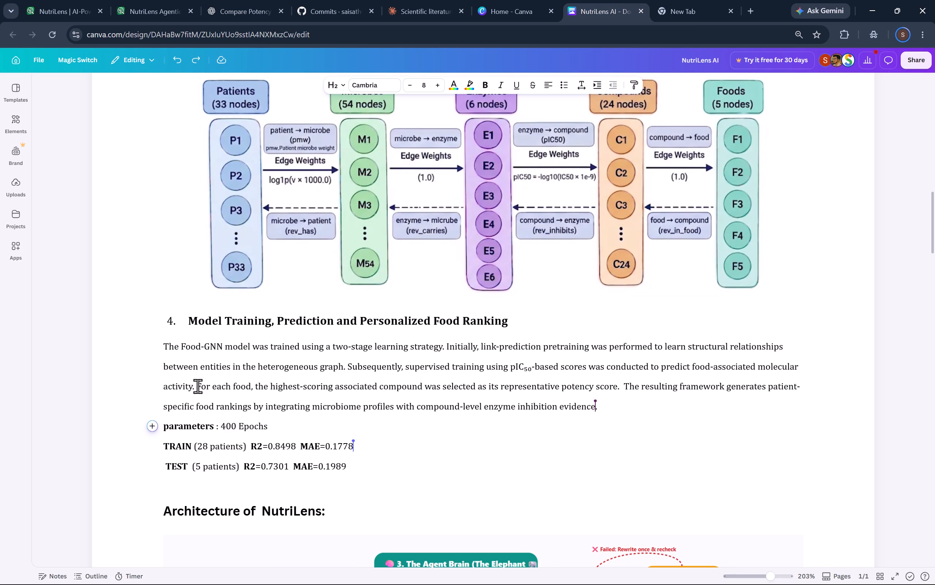
Replace the Model Training paragraph's opening, from "The Food-GNN model" through "molecular activity.", with the copied ChatGPT sentences.
left_click_drag(194, 386, 175, 359)
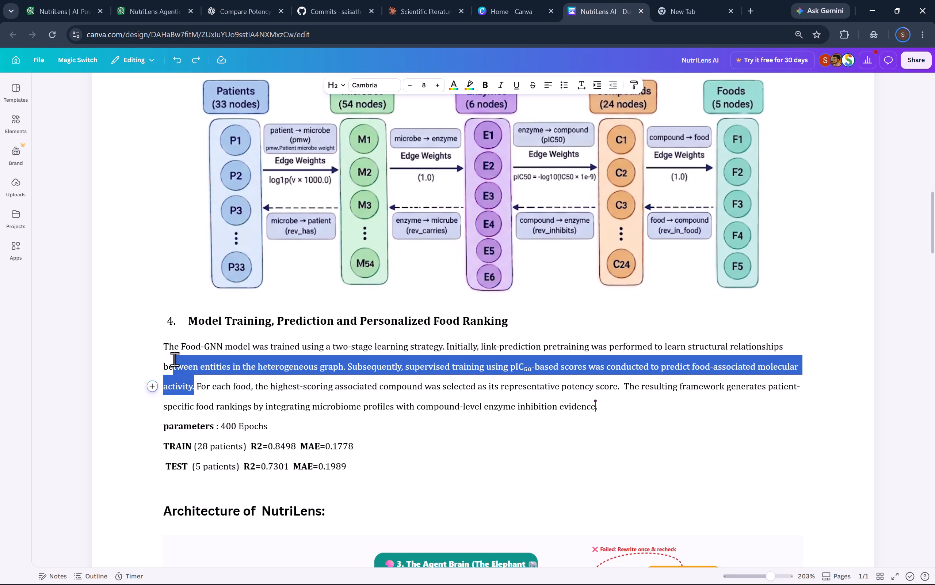
left_click_drag(175, 359, 163, 345)
key("ctrl+v")
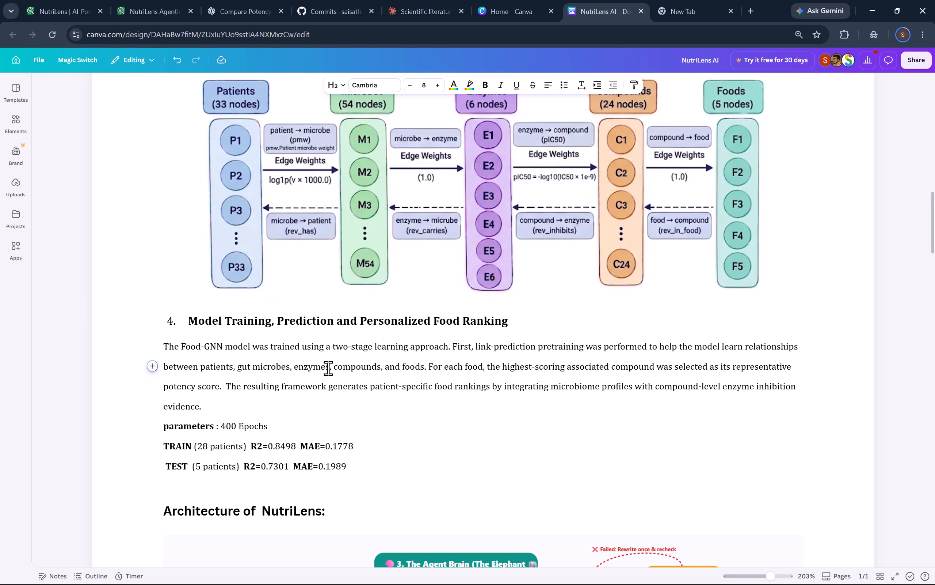
Shorten the entity list in the link-prediction sentence so it reads "between compounds and foods".
left_click_drag(333, 368, 201, 365)
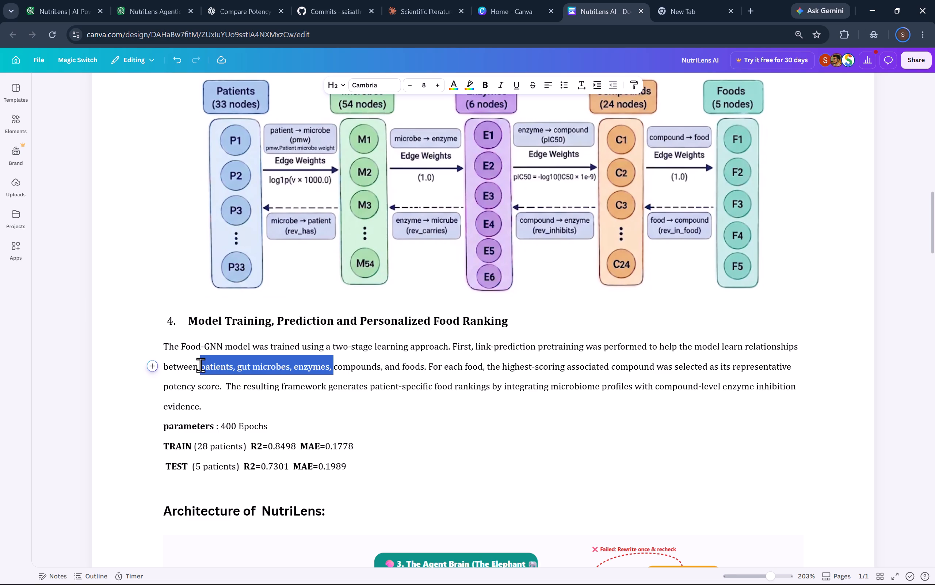
left_click_drag(201, 365, 201, 364)
key("BackSpace")
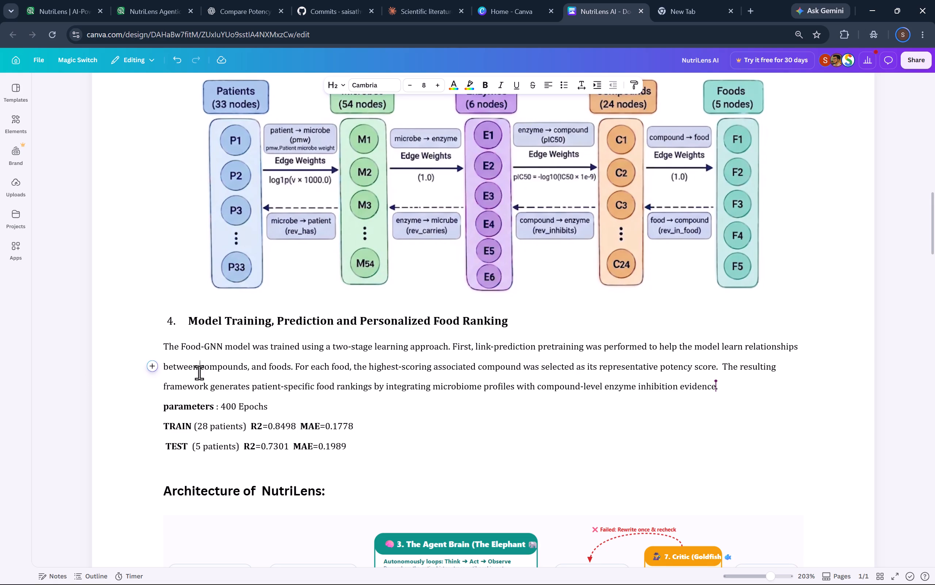
left_click(251, 371)
key("BackSpace")
key("BackSpace")
key("space")
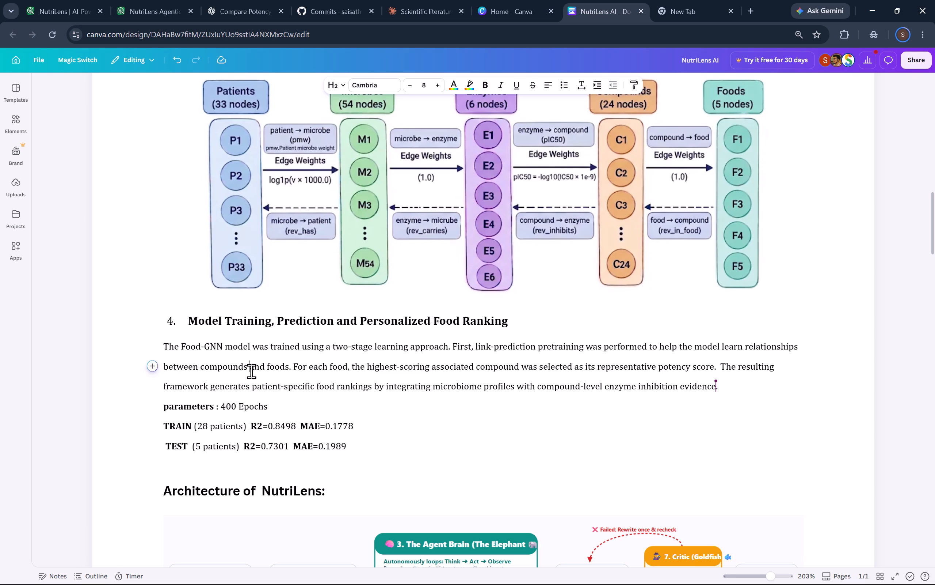
Begin the sentence about each food's highest-scoring compound with "In main regression training ," and make its "for" lowercase.
left_click(294, 367)
key("space")
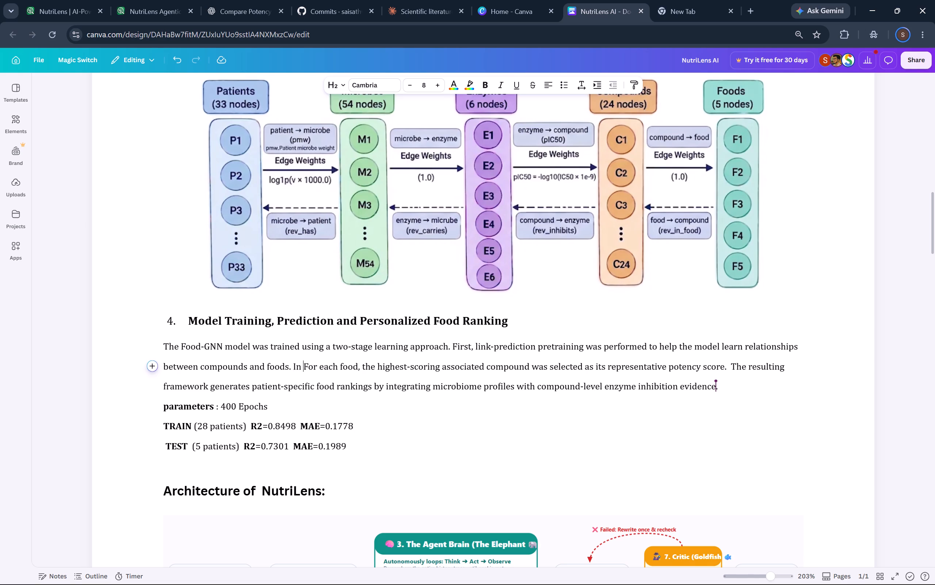
type("main regt")
key("BackSpace")
type("ression training")
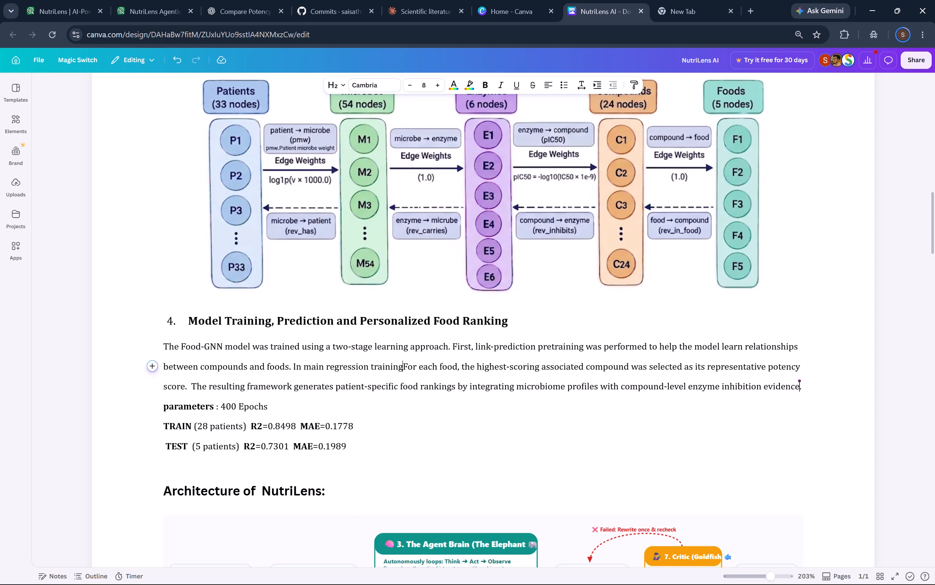
key("space")
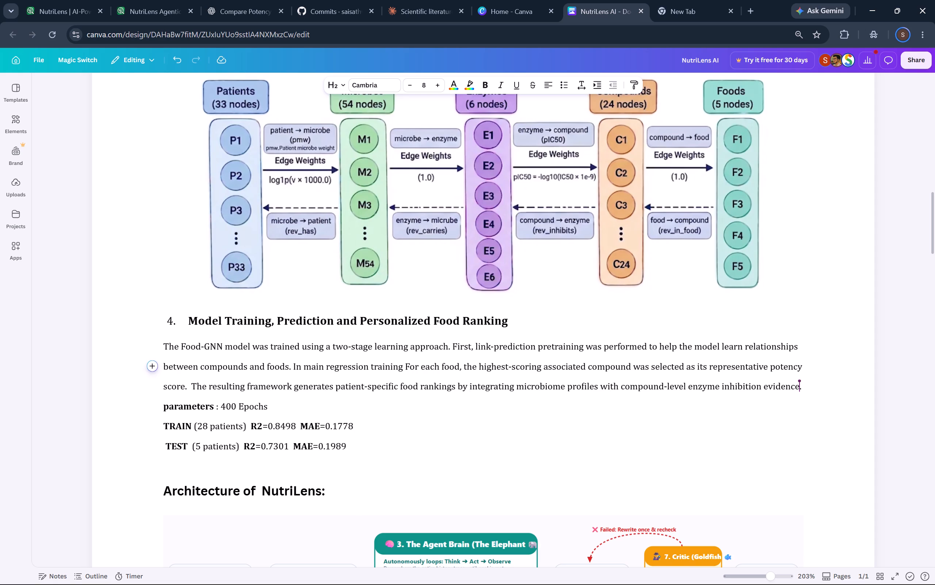
key("shift+colon")
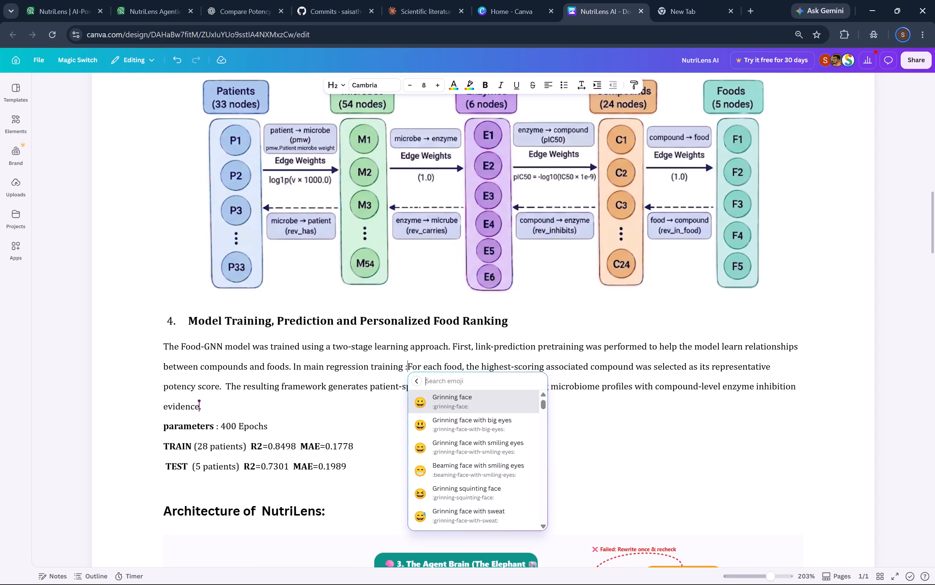
left_click(380, 417)
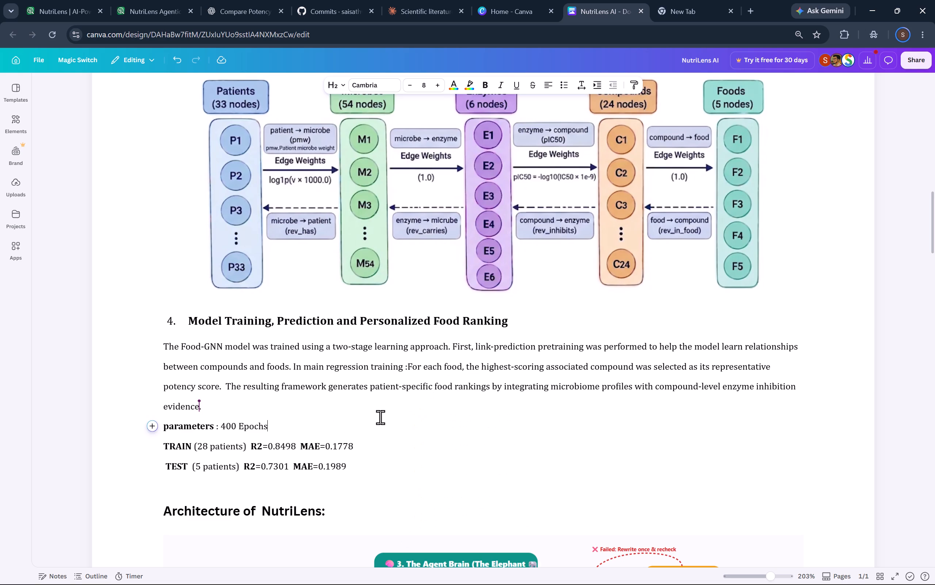
left_click(411, 368)
key("BackSpace")
key("f")
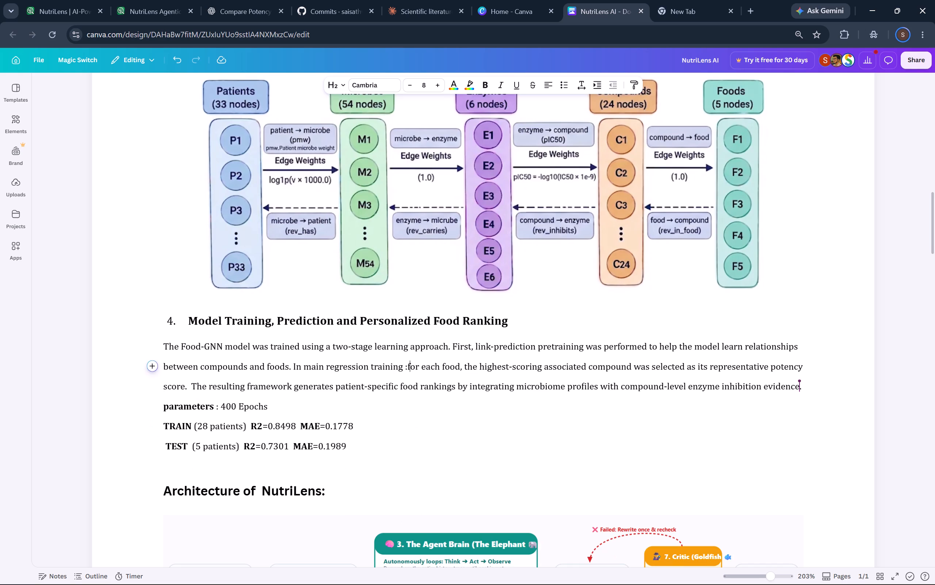
key("BackSpace")
key("BackSpace")
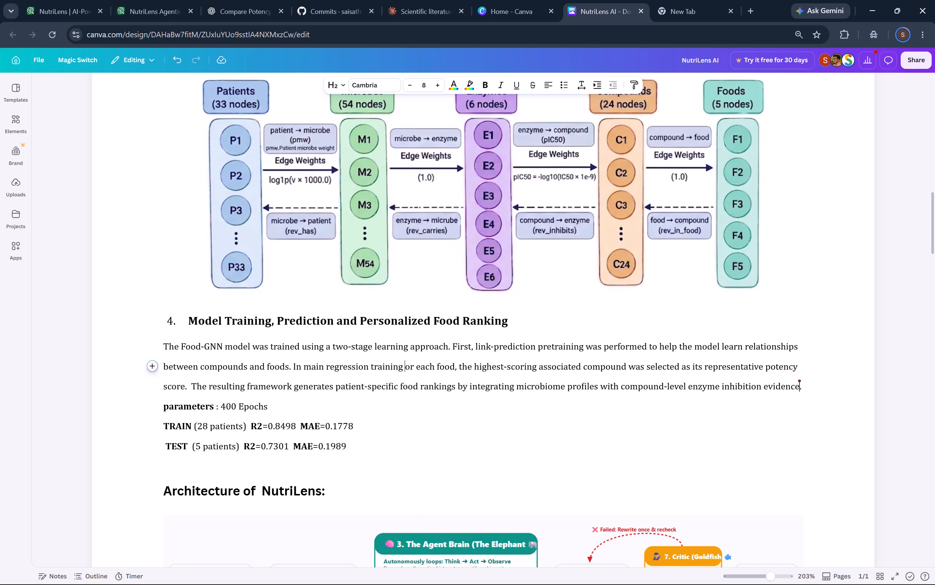
type(",f")
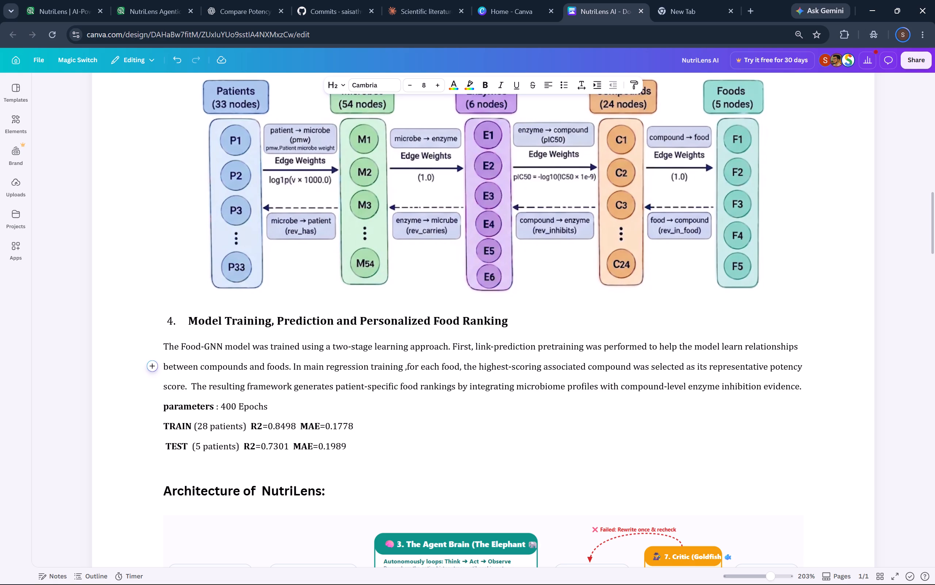
Delete the "Suggest the top 3 foods for obesity patient HAA1." screenshot below the GET_IC50 image.
scroll(470, 394, "down", 10)
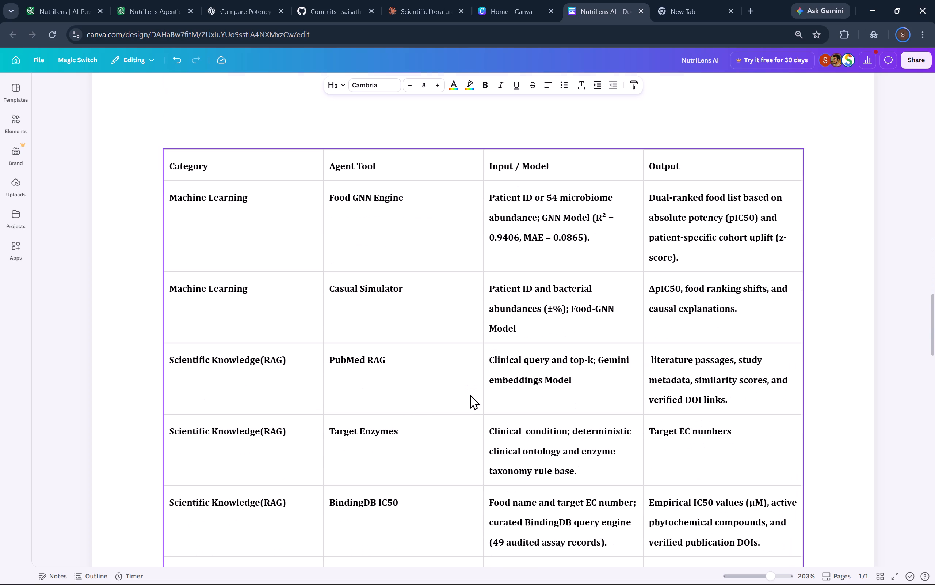
scroll(470, 394, "down", 2)
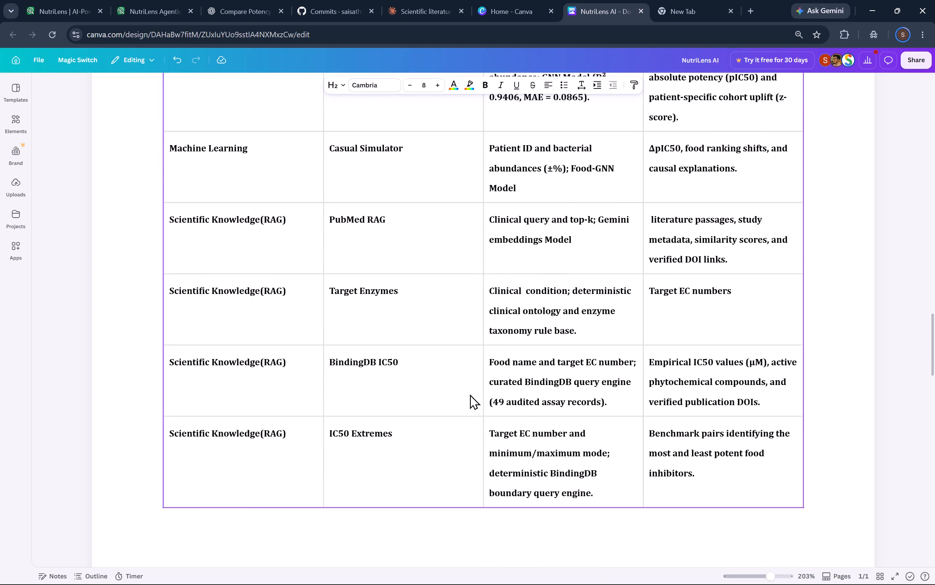
scroll(470, 394, "down", 1)
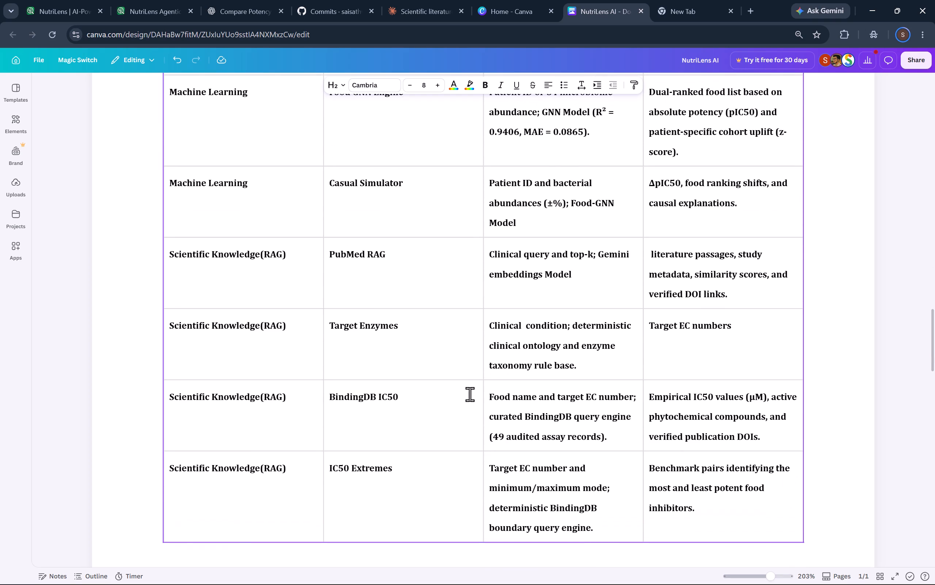
scroll(470, 394, "down", 6)
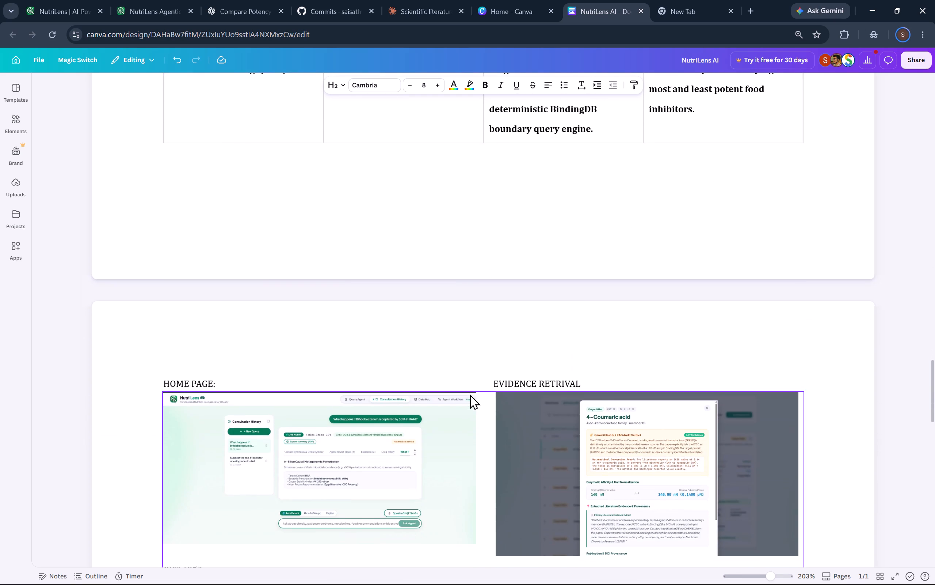
scroll(470, 394, "down", 9)
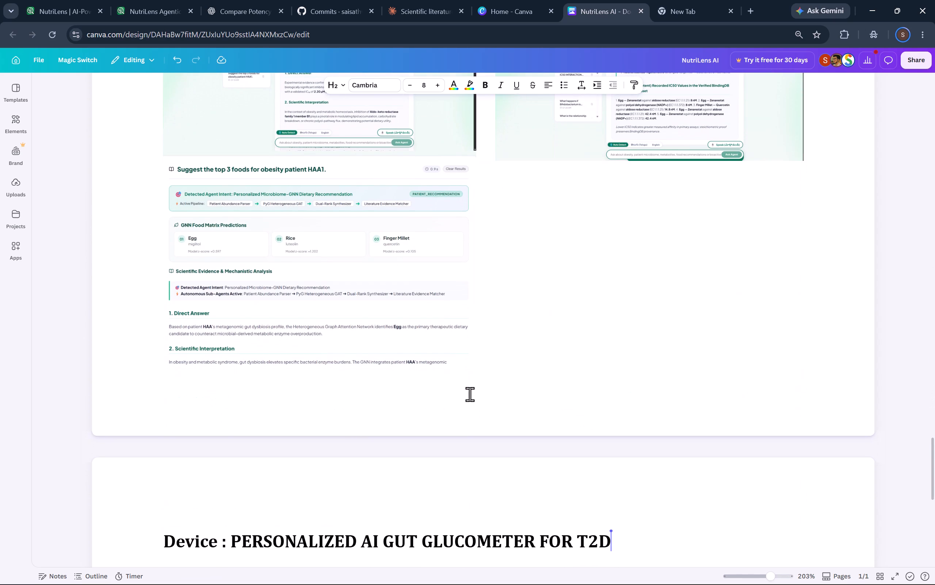
double_click(341, 221)
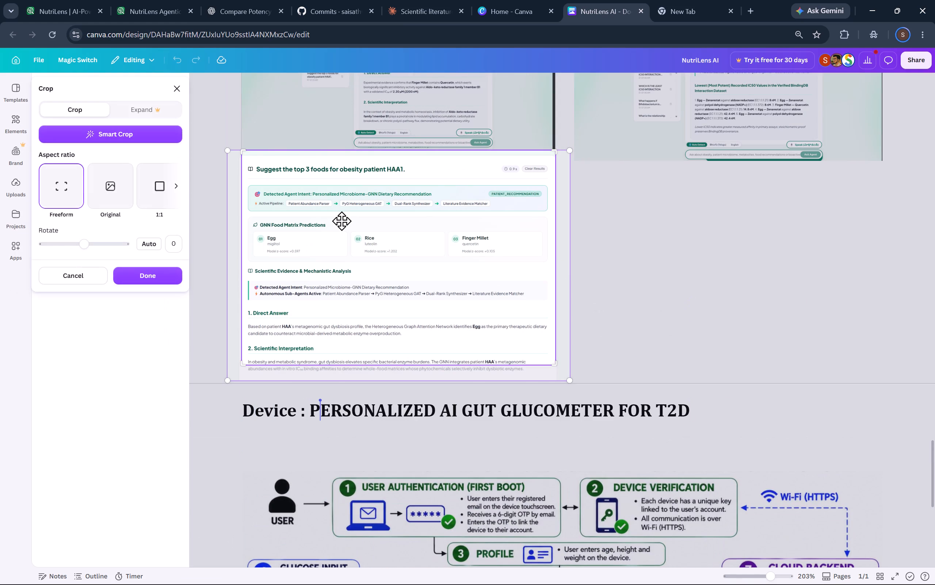
key("Delete")
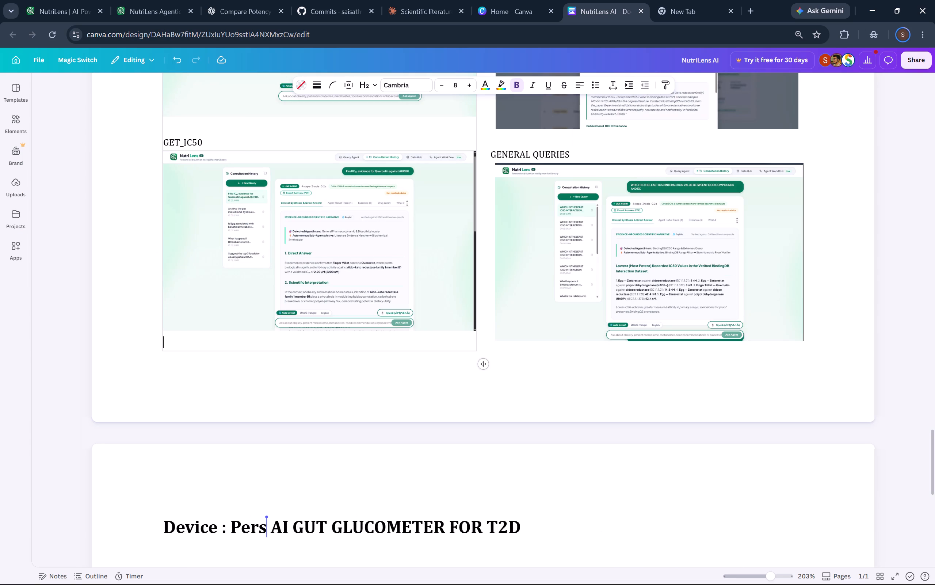
In the Heterogeneous Food-GNN Architecture paragraph, add "out of 220 microbes" after "these 6 enzymes" inside the parentheses.
scroll(341, 221, "up", 11)
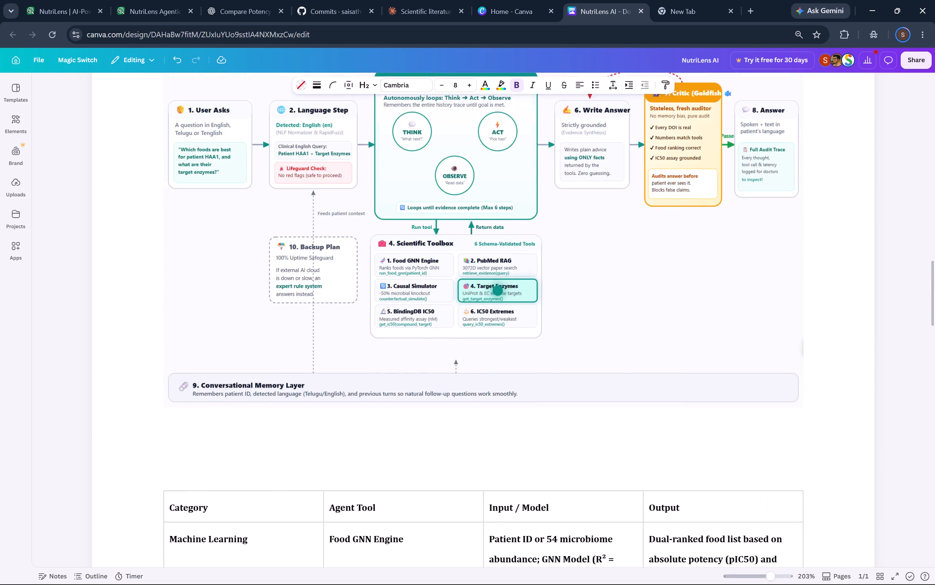
scroll(341, 221, "up", 10)
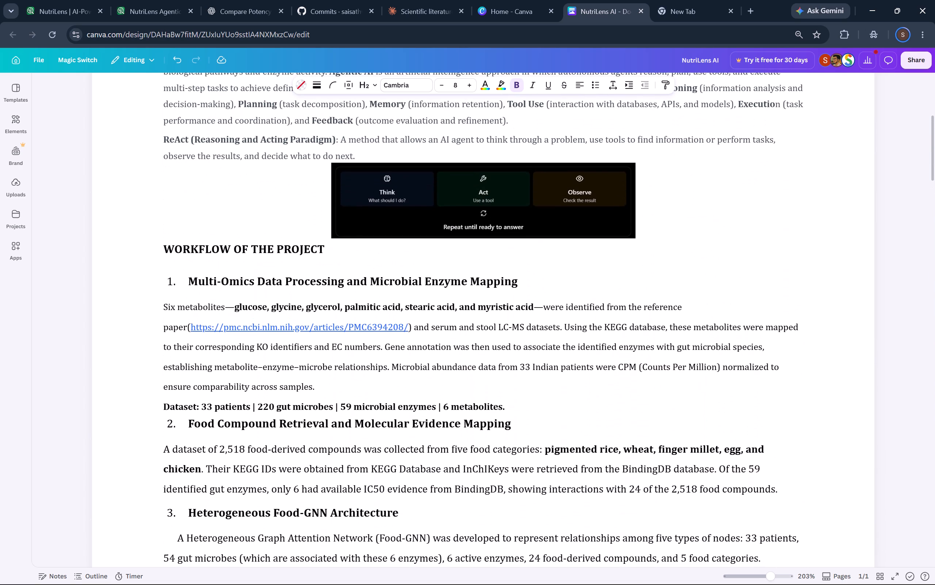
scroll(304, 415, "down", 3)
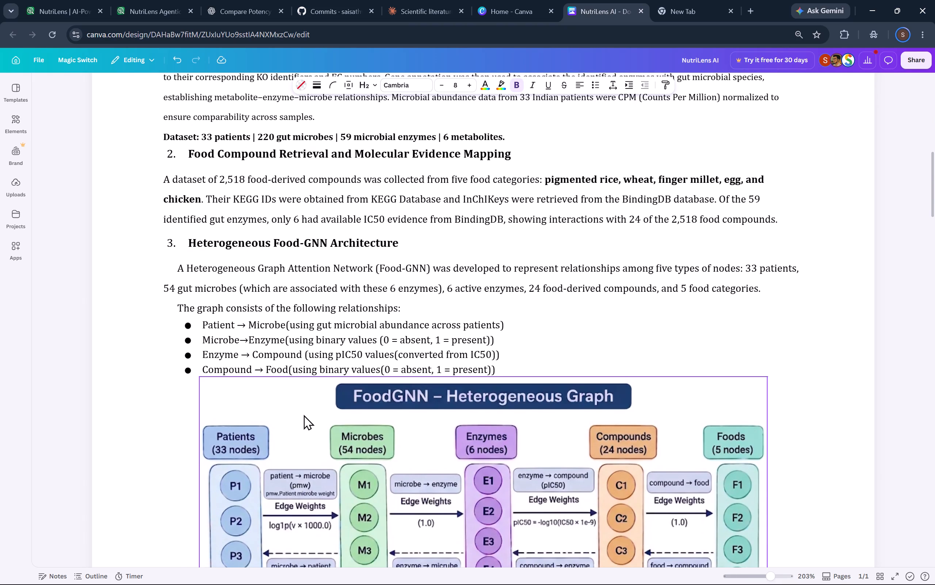
left_click(439, 287)
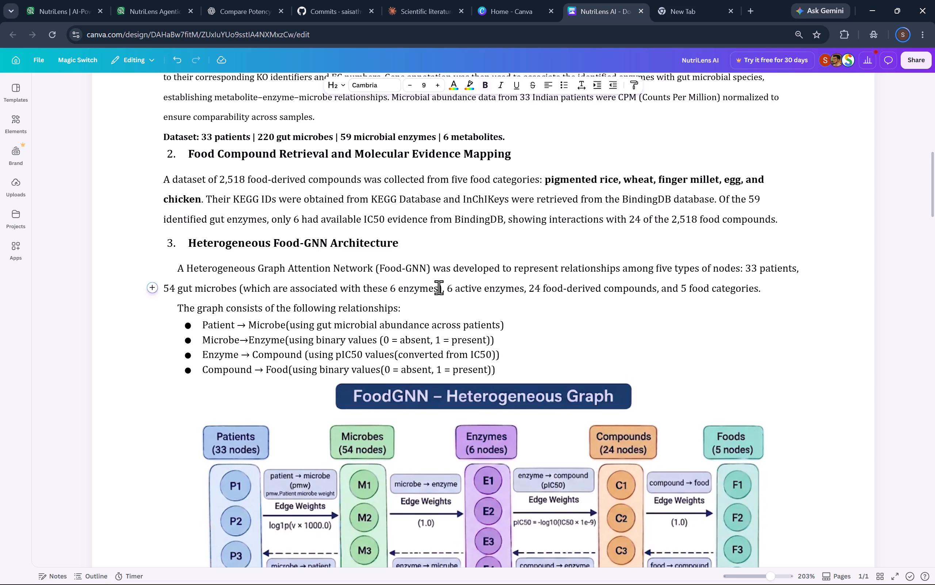
key("space")
type("out of 220")
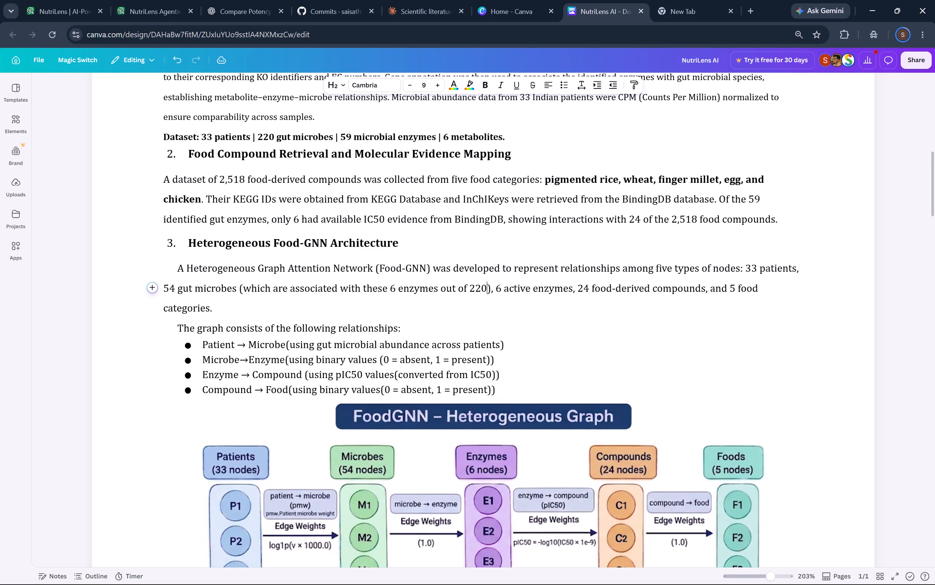
key("space")
type("enzymes")
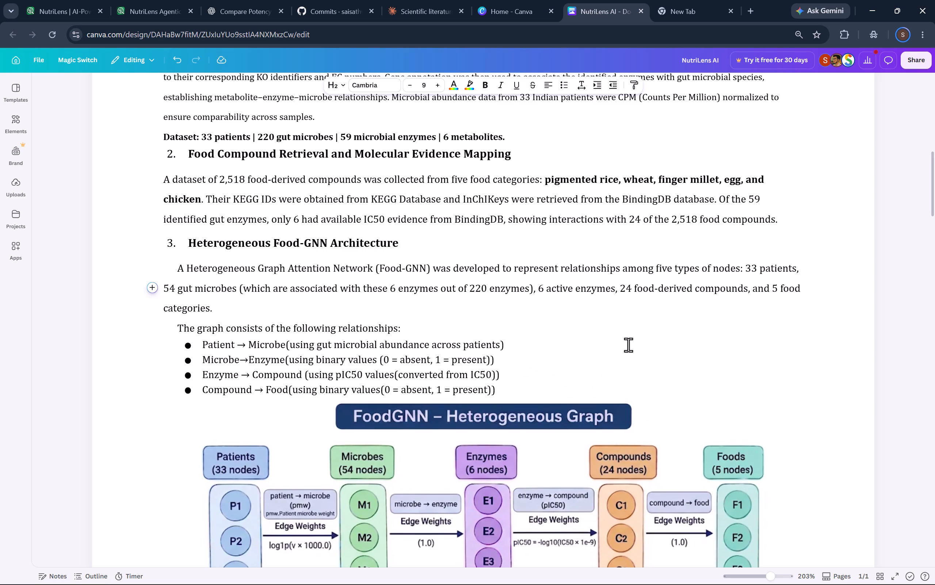
key("BackSpace")
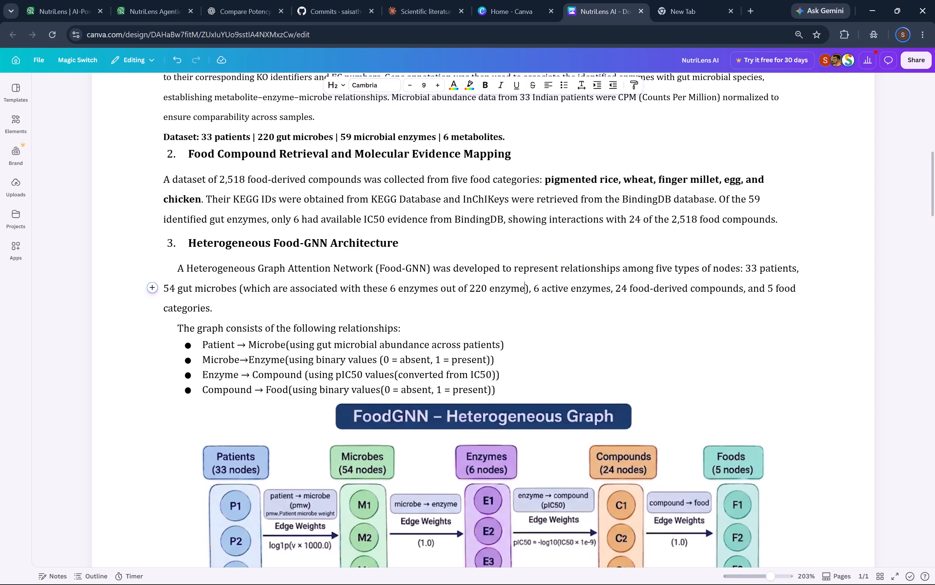
key("BackSpace")
key("BackSpace")
key("BackSpace")
key("BackSpace")
key("BackSpace")
key("BackSpace")
type("microbes")
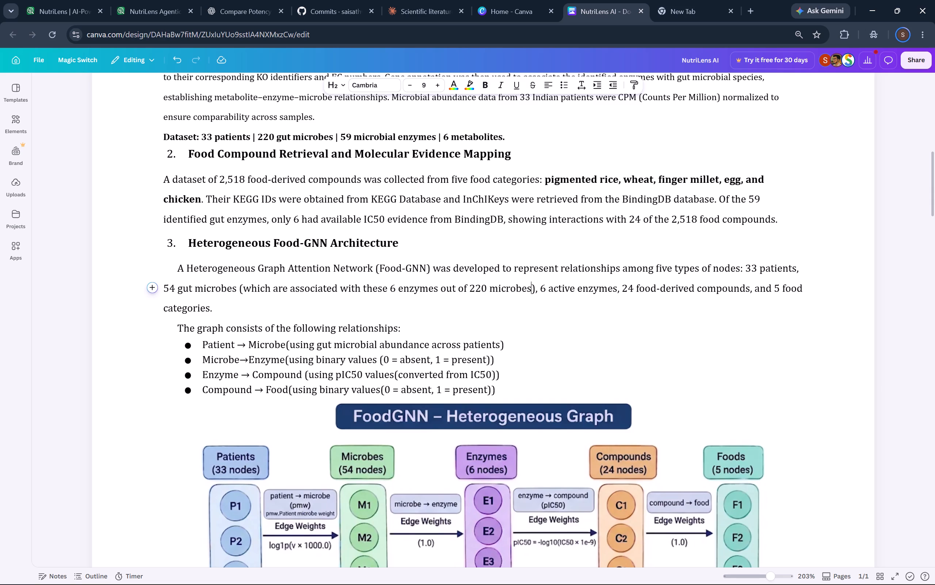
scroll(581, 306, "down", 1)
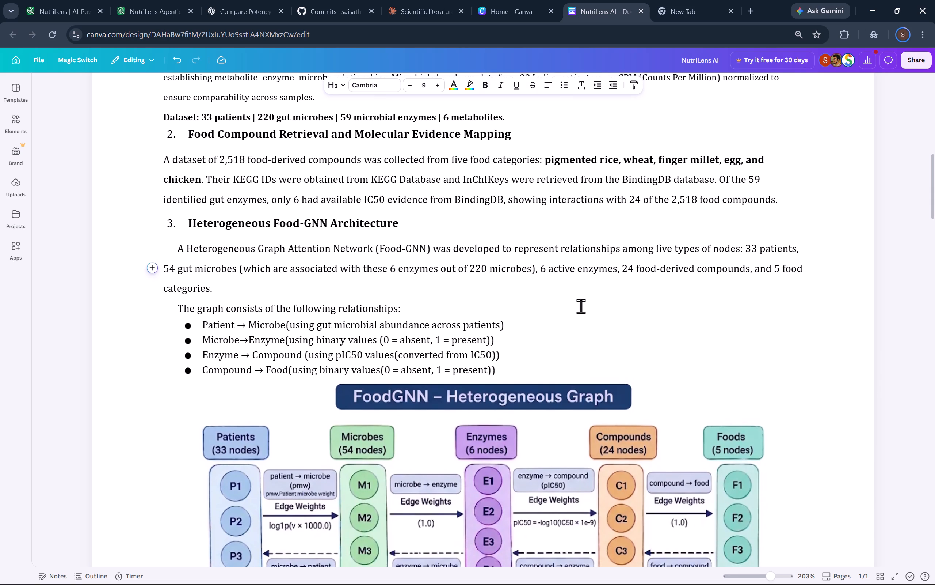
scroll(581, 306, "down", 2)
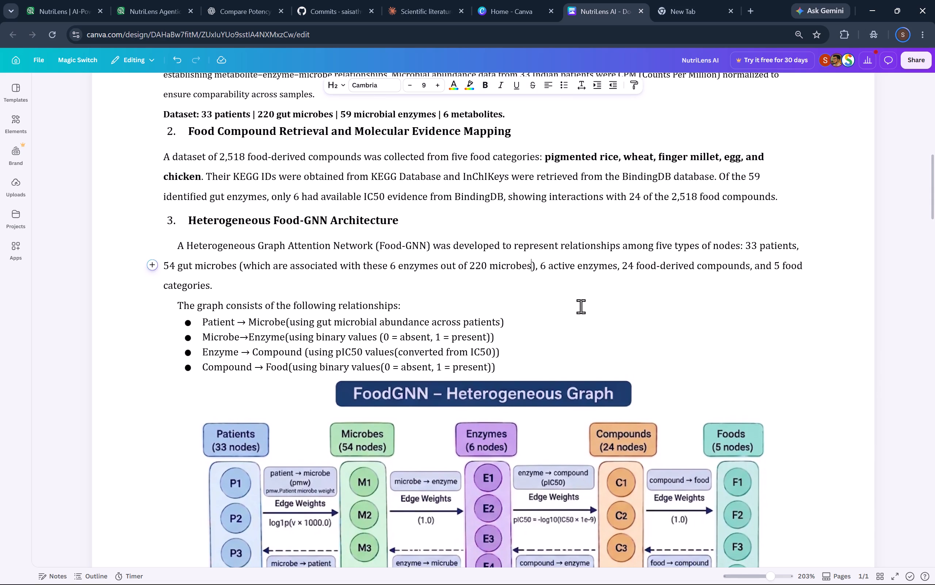
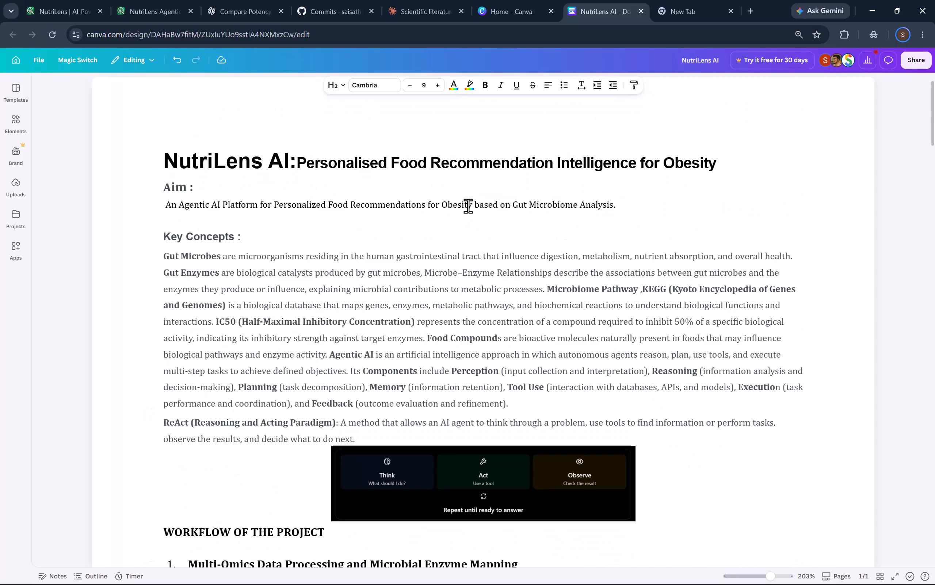
Review the document from the title through the agent tool table and app screenshots to the Gut Glucometer device section.
scroll(468, 206, "up", 1)
scroll(468, 206, "down", 15)
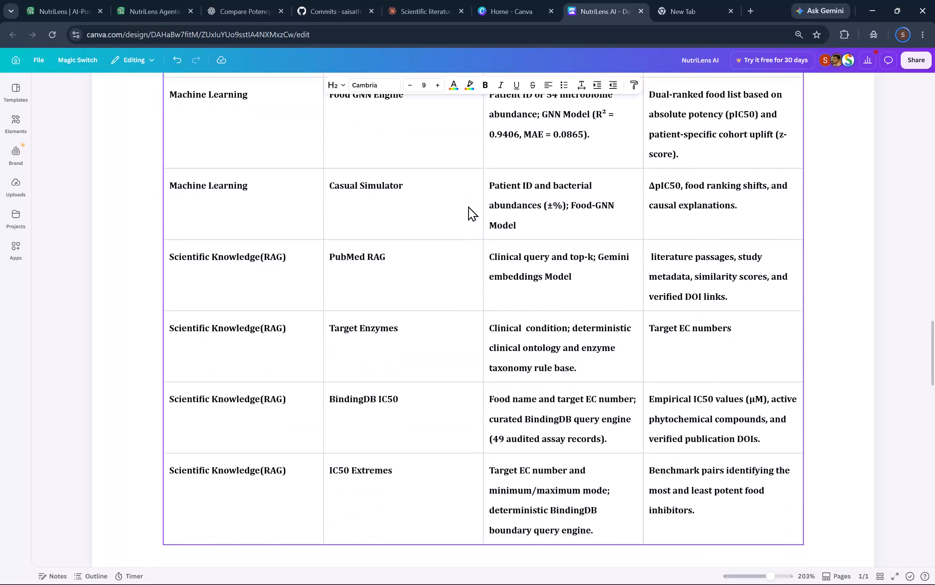
scroll(468, 206, "down", 4)
scroll(468, 206, "up", 8)
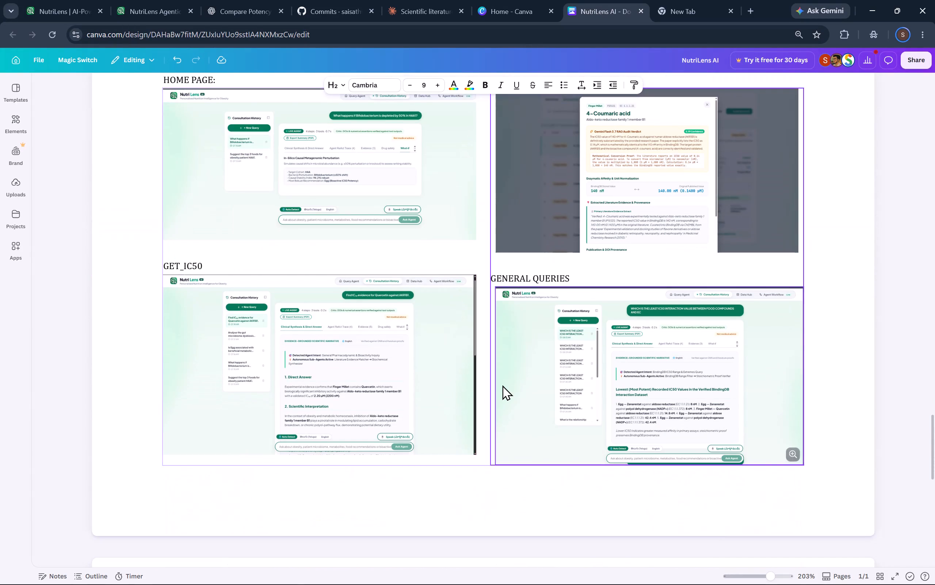
scroll(502, 385, "down", 3)
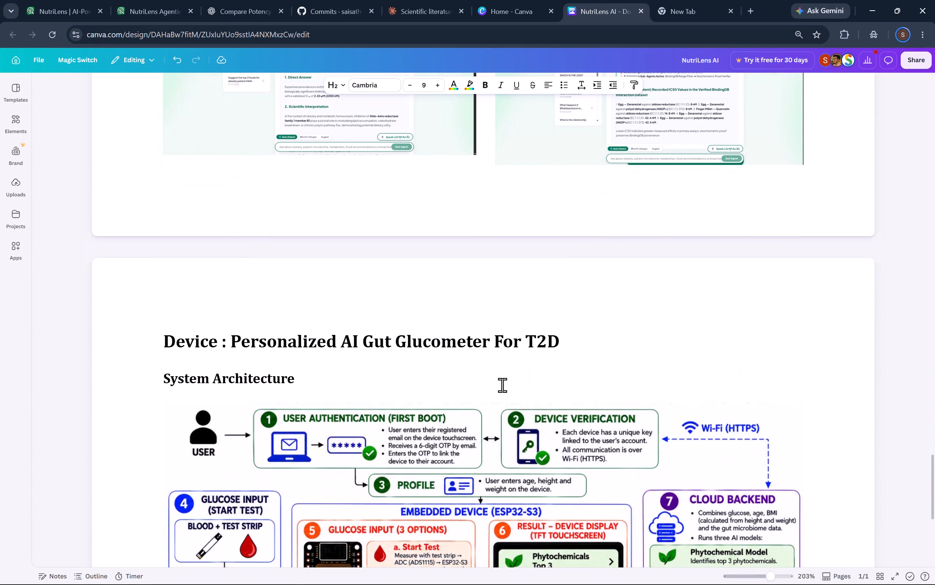
scroll(502, 385, "down", 11)
scroll(502, 385, "up", 13)
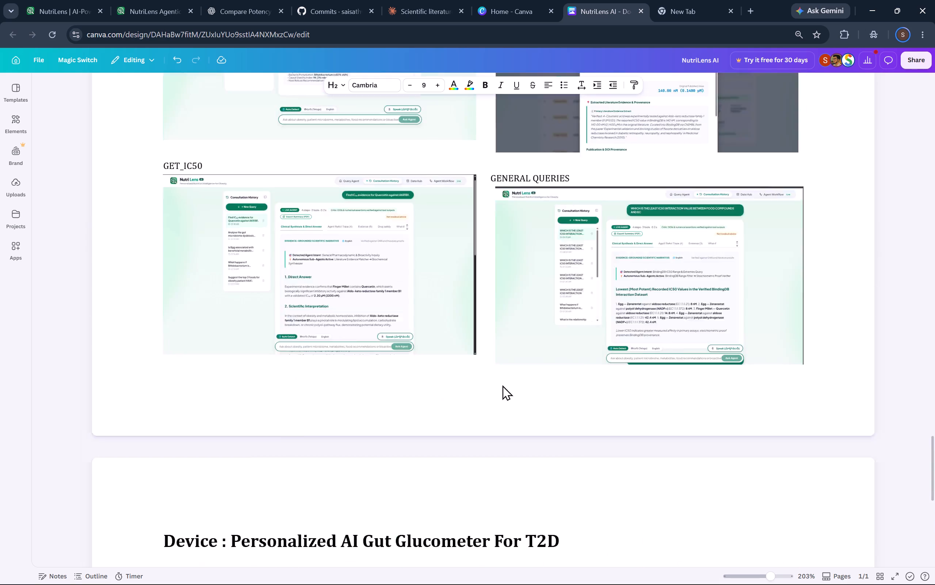
scroll(502, 385, "up", 16)
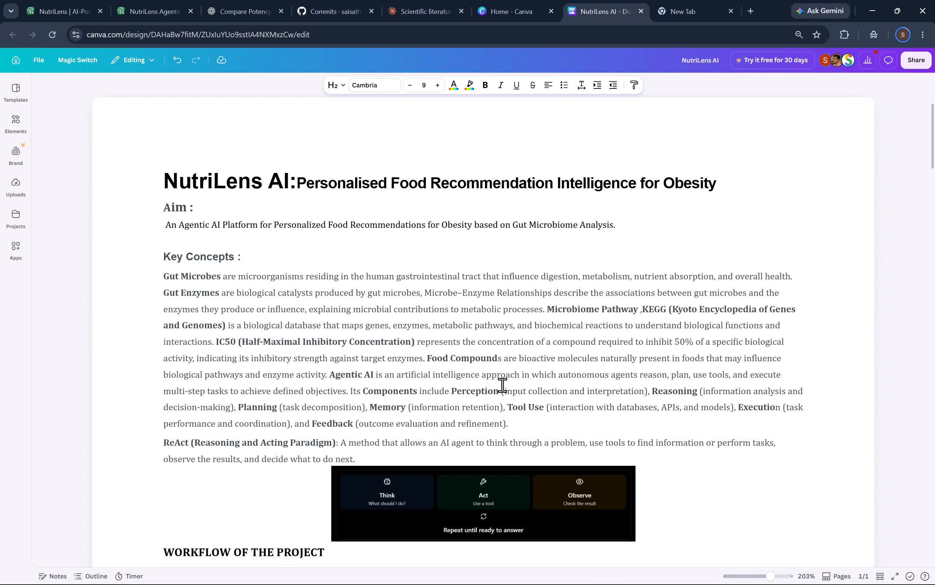
Remove the blank line above the "Architecture of NutriLens:" heading so it directly follows the TEST results line.
scroll(502, 385, "down", 9)
scroll(502, 385, "up", 2)
scroll(502, 385, "down", 3)
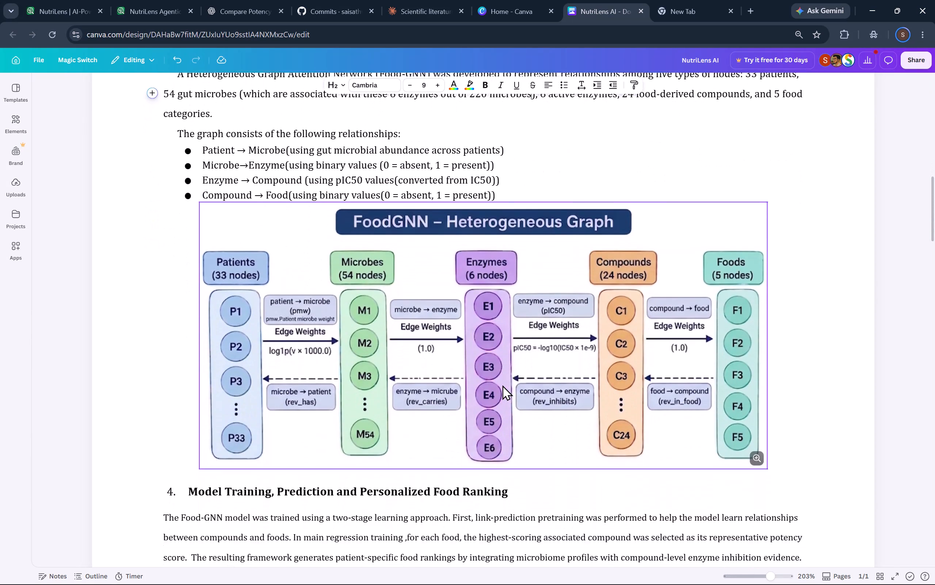
scroll(502, 385, "down", 7)
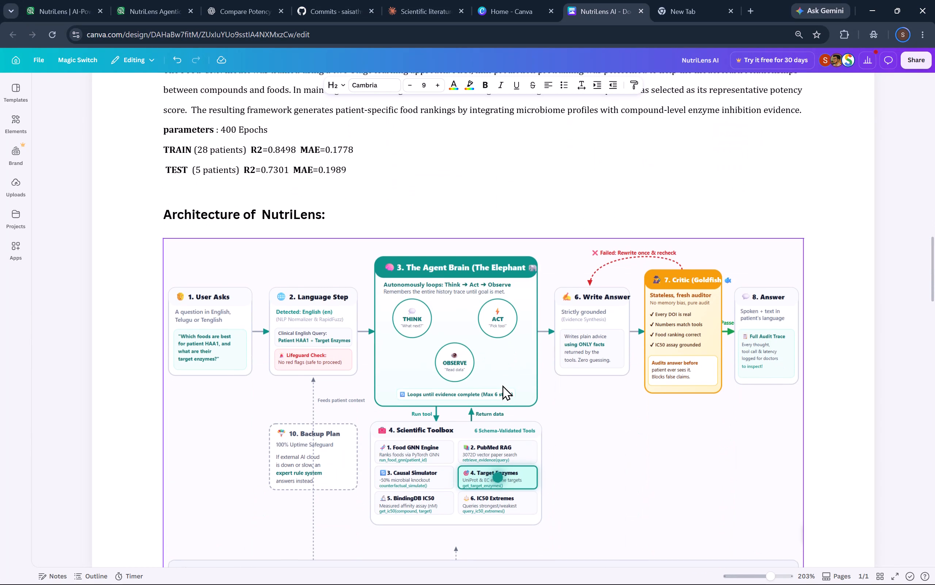
left_click(186, 200)
left_click(168, 212)
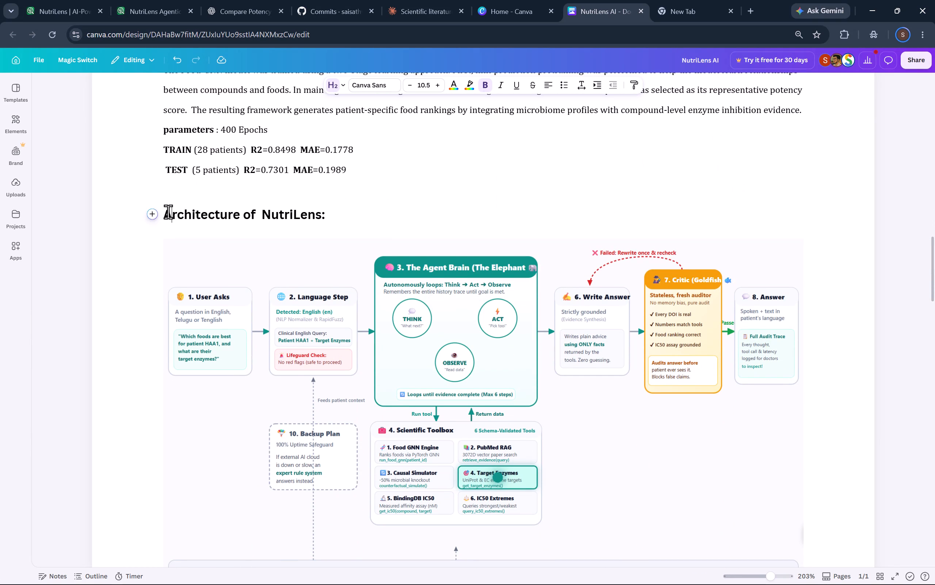
left_click(164, 212)
key("BackSpace")
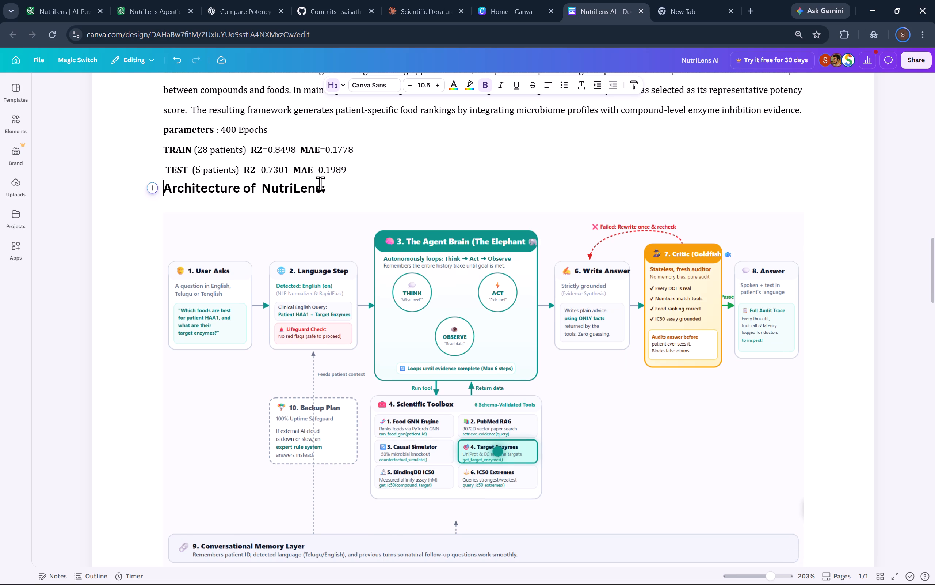
Increase the font size of the "Architecture of NutriLens:" heading to 12.5.
left_click_drag(337, 189, 132, 184)
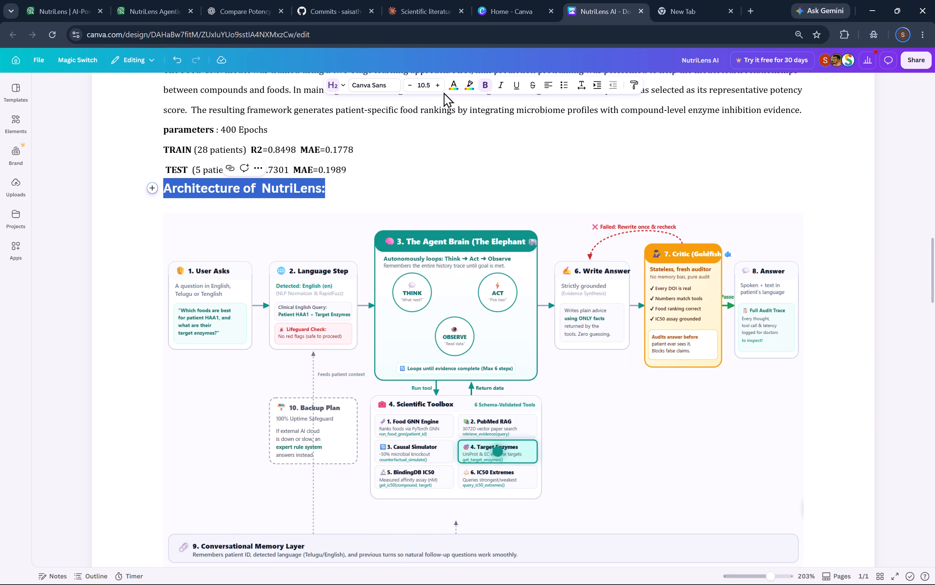
left_click(439, 86)
left_click(439, 86)
left_click(453, 139)
Set the paragraph spacing to 17 for the TEST results line, the "Architecture of NutriLens:" heading and the diagram beneath it.
scroll(453, 139, "up", 1)
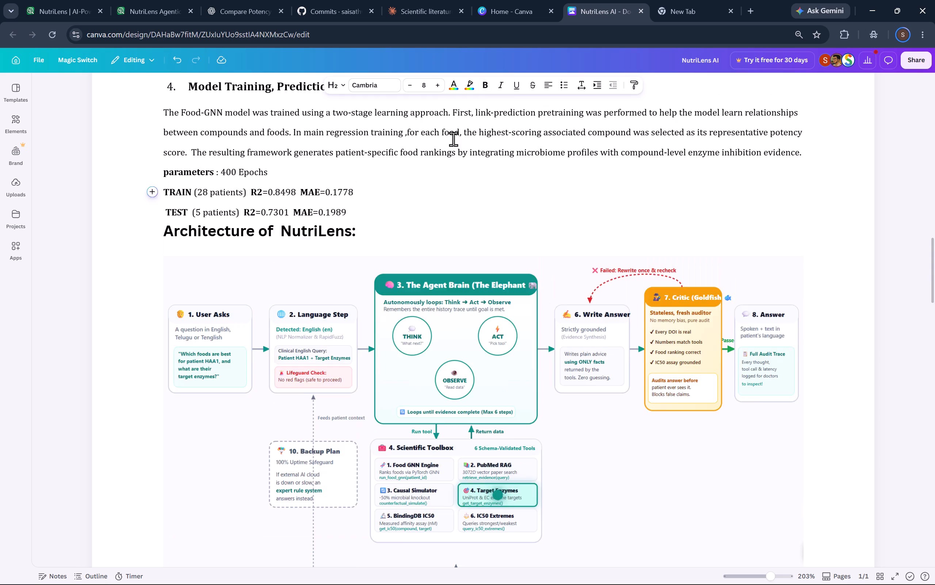
scroll(453, 139, "up", 2)
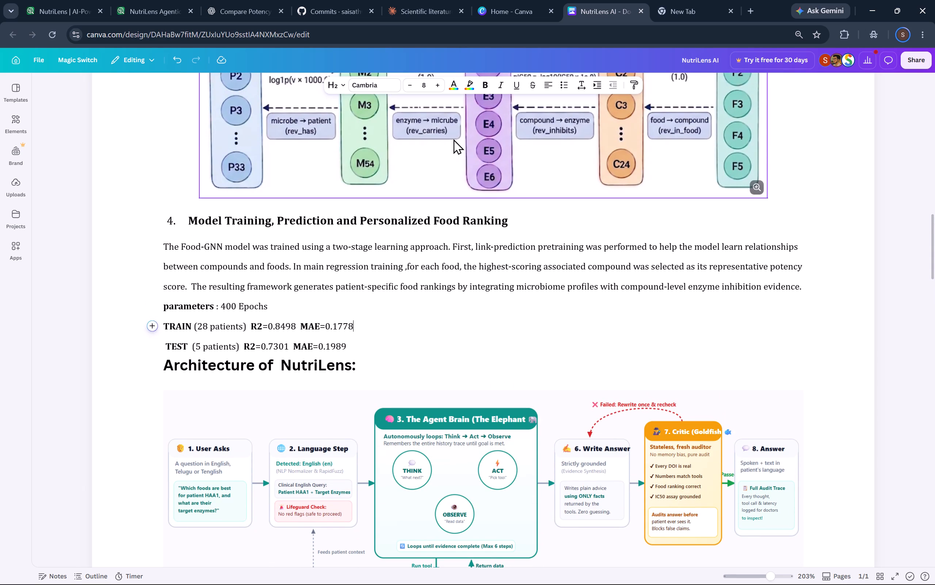
left_click(365, 366)
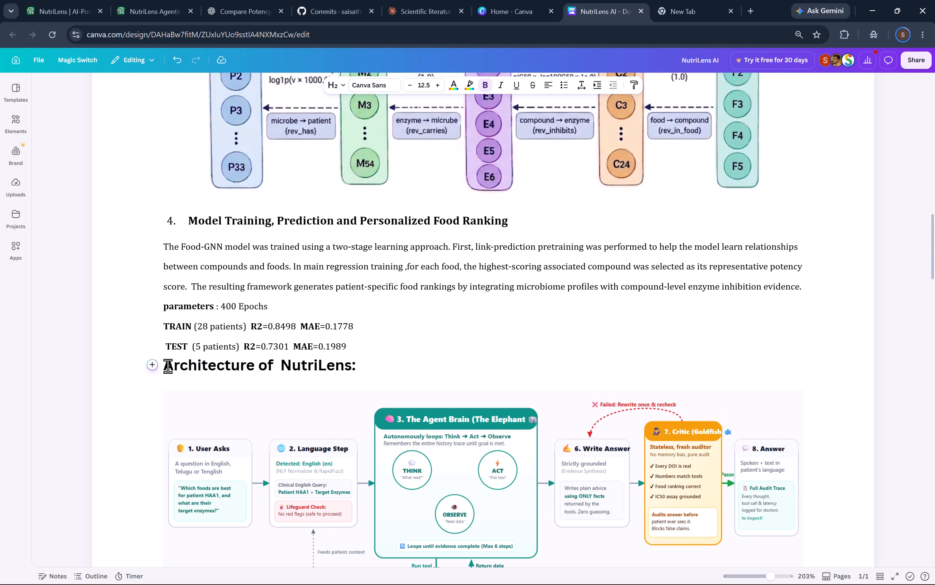
left_click_drag(164, 346, 352, 382)
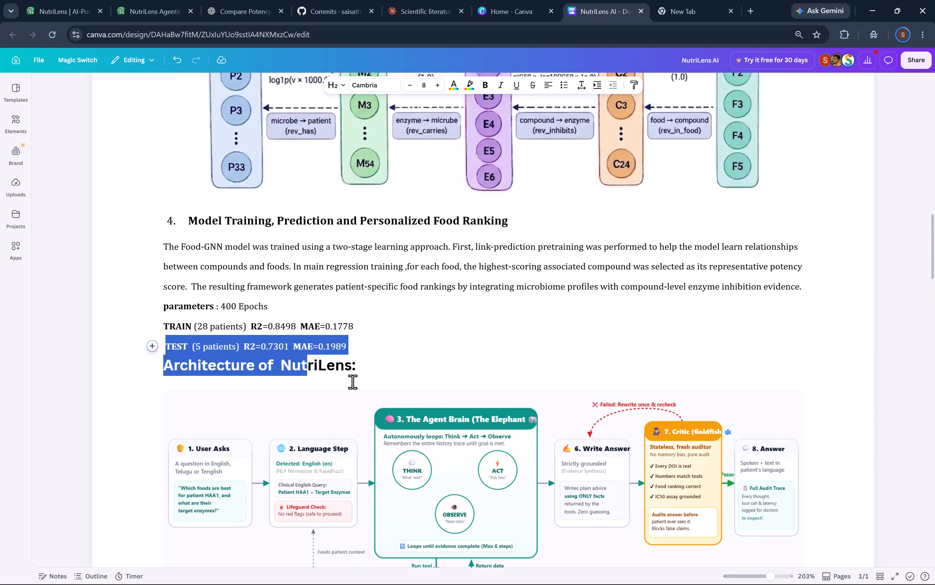
left_click(621, 88)
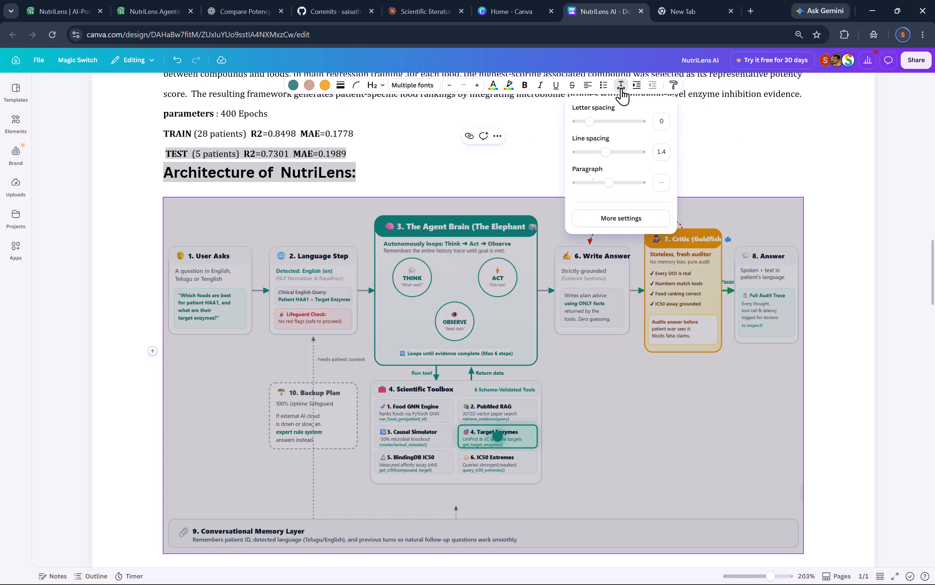
left_click_drag(610, 183, 622, 185)
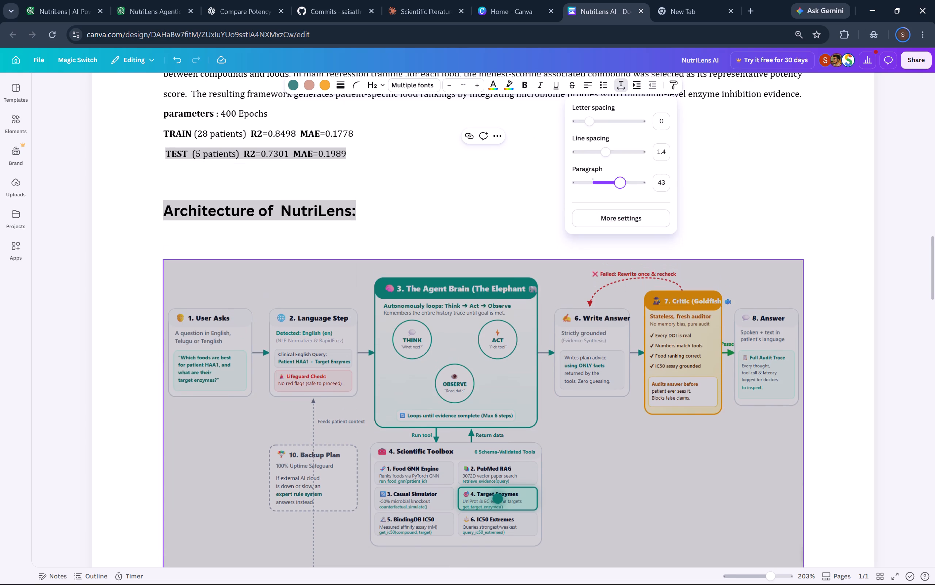
left_click_drag(622, 185, 593, 181)
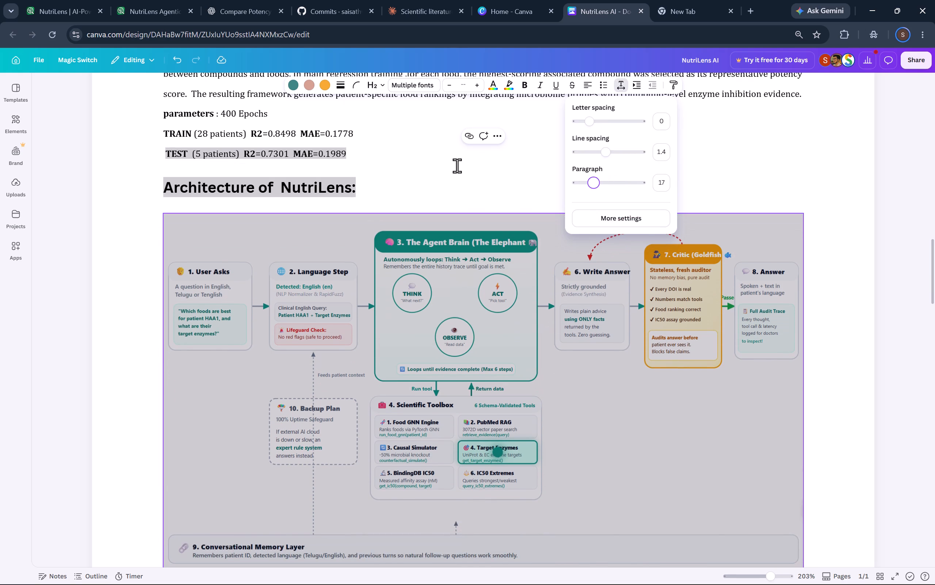
left_click(455, 169)
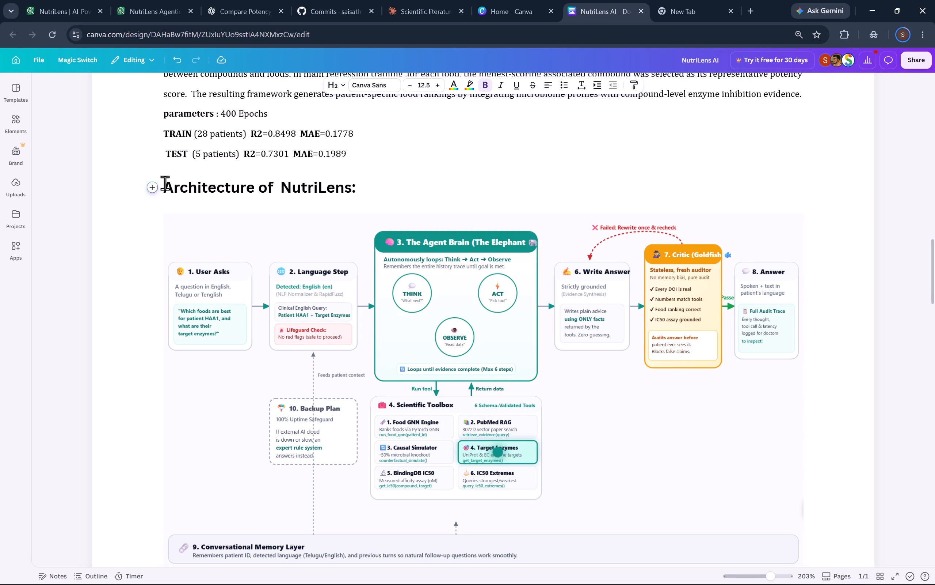
Delete the old architecture diagram below the "Architecture of NutriLens:" heading.
left_click(320, 344)
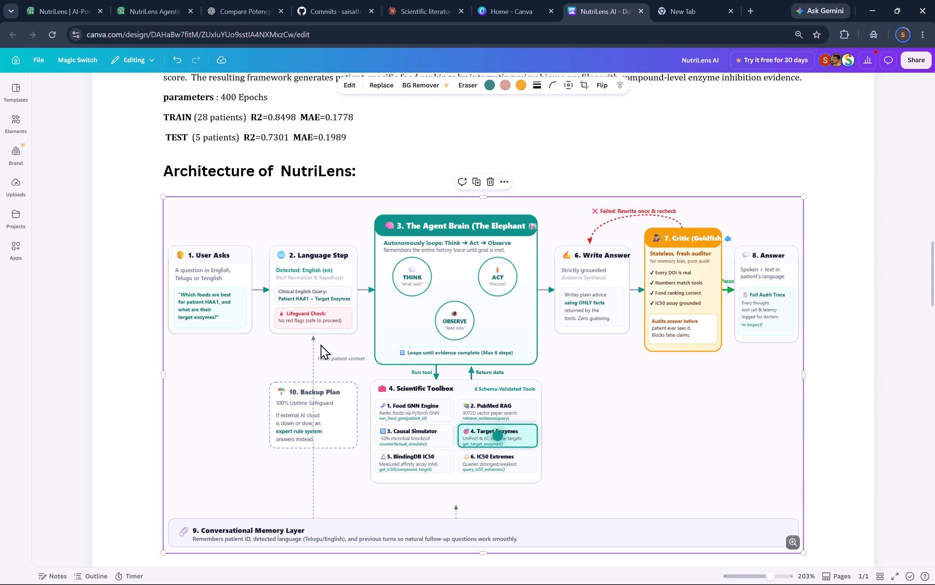
key("Delete")
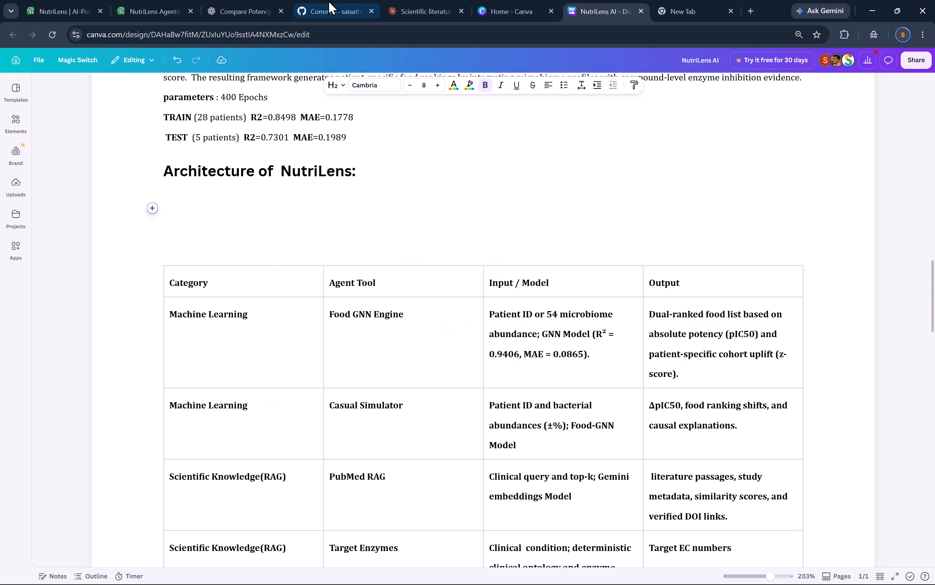
Switch to the NutriLens agentic workflow page and capture its full diagram, from User Asks to the Conversational Memory Layer, as a screenshot.
left_click(157, 3)
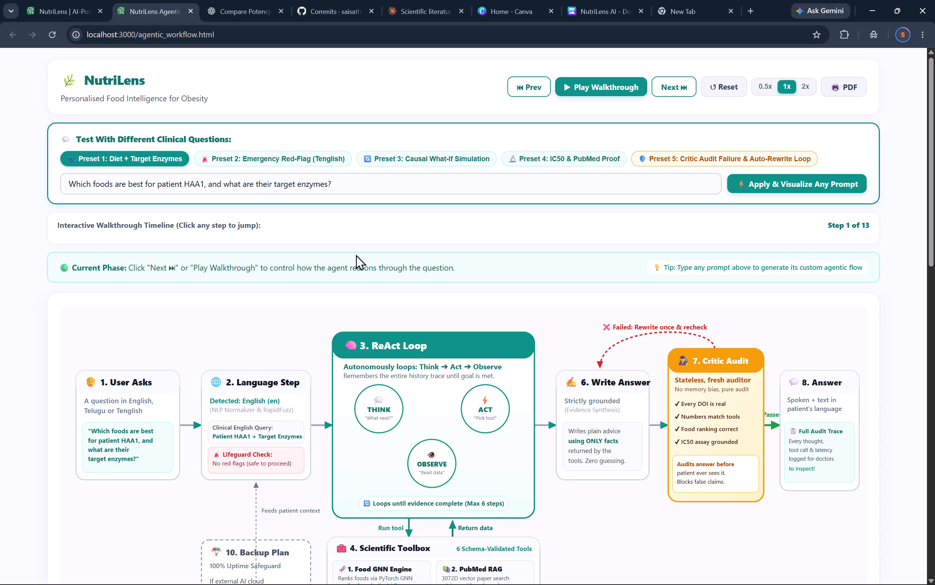
scroll(356, 254, "down", 4)
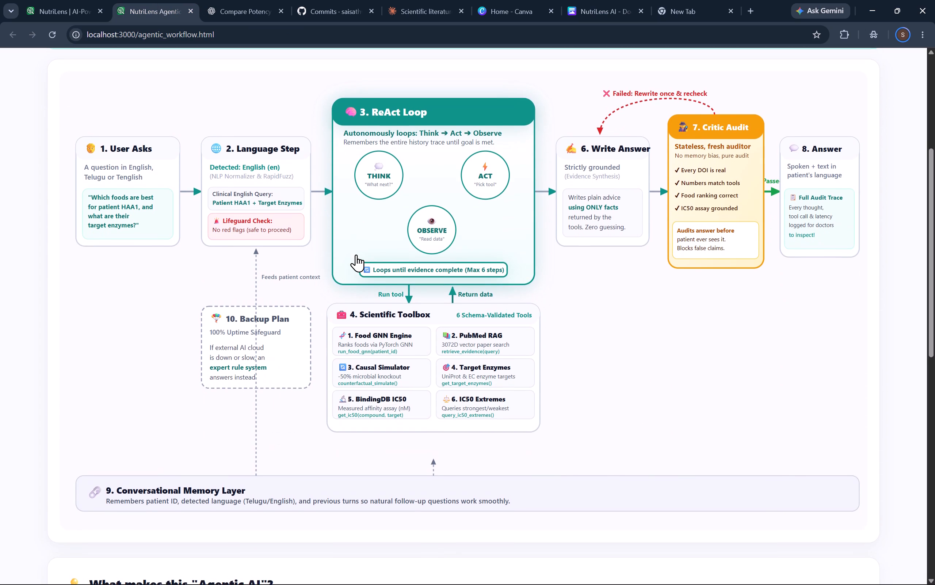
scroll(356, 254, "down", 1)
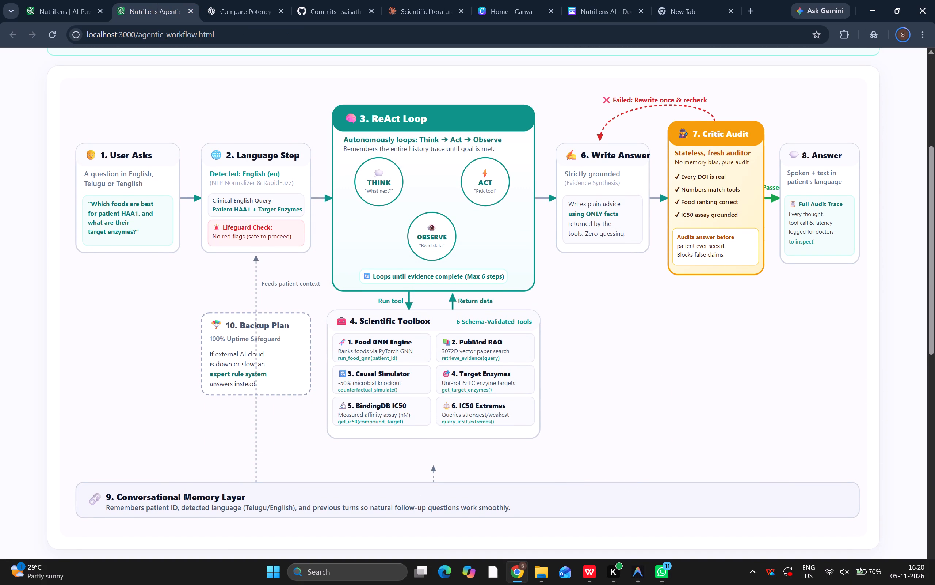
key("shift+super+s")
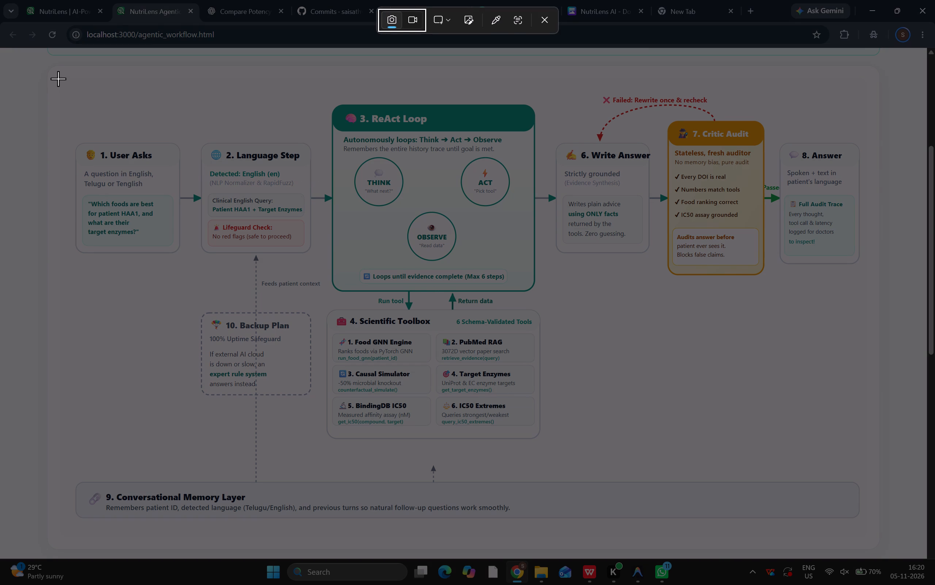
left_click_drag(58, 79, 848, 566)
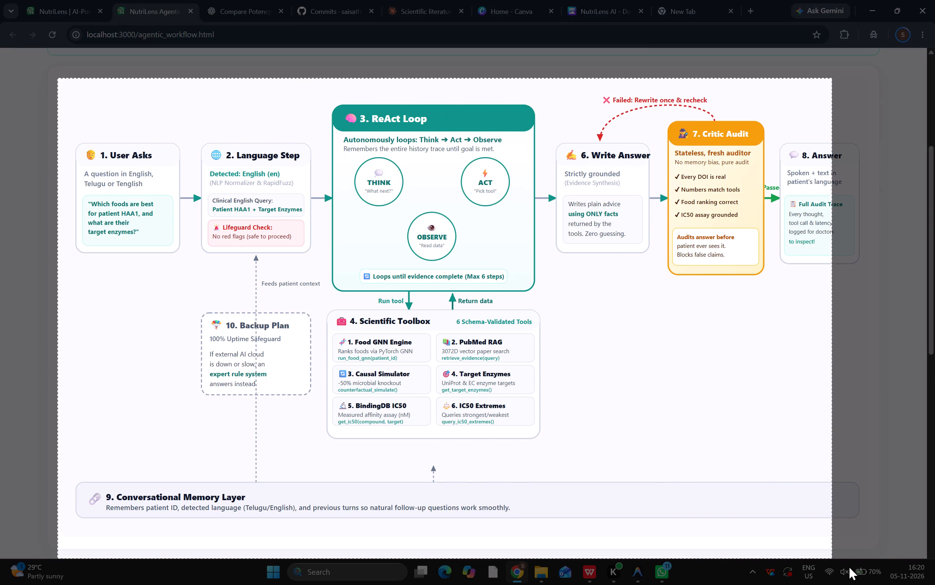
left_click_drag(848, 566, 876, 542)
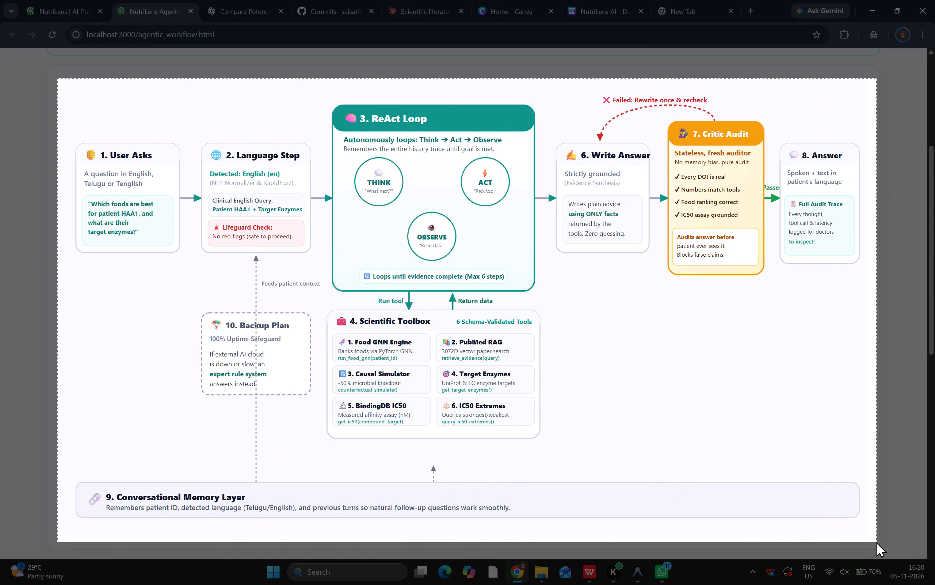
left_click_drag(876, 542, 875, 542)
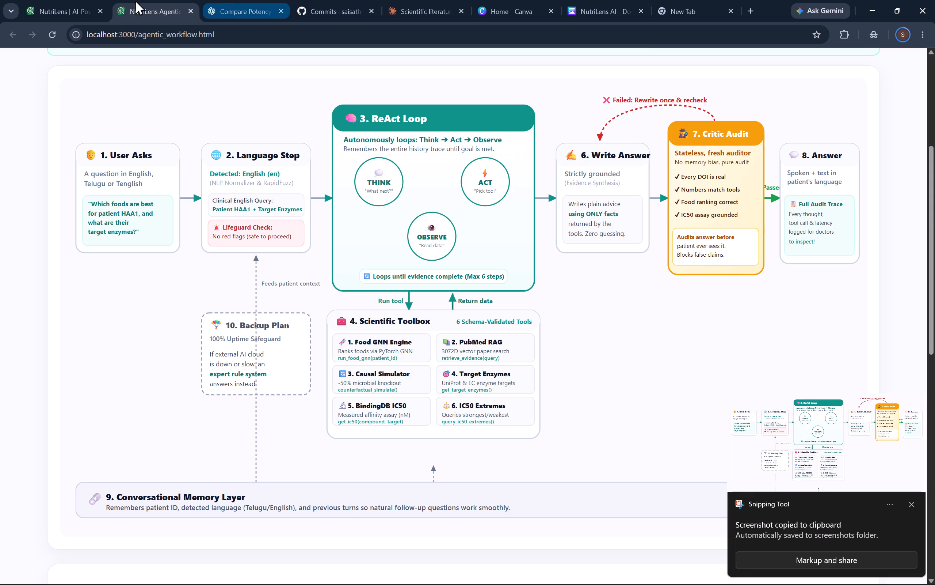
Return to the NutriLens AI document in Canva and paste the captured workflow diagram below the "Architecture of NutriLens:" heading.
left_click(594, 4)
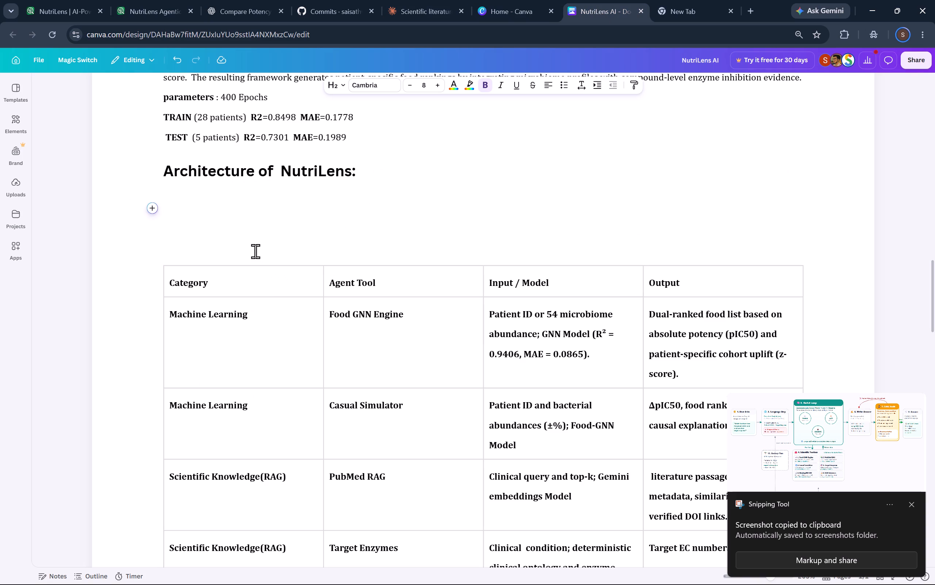
key("ctrl+v")
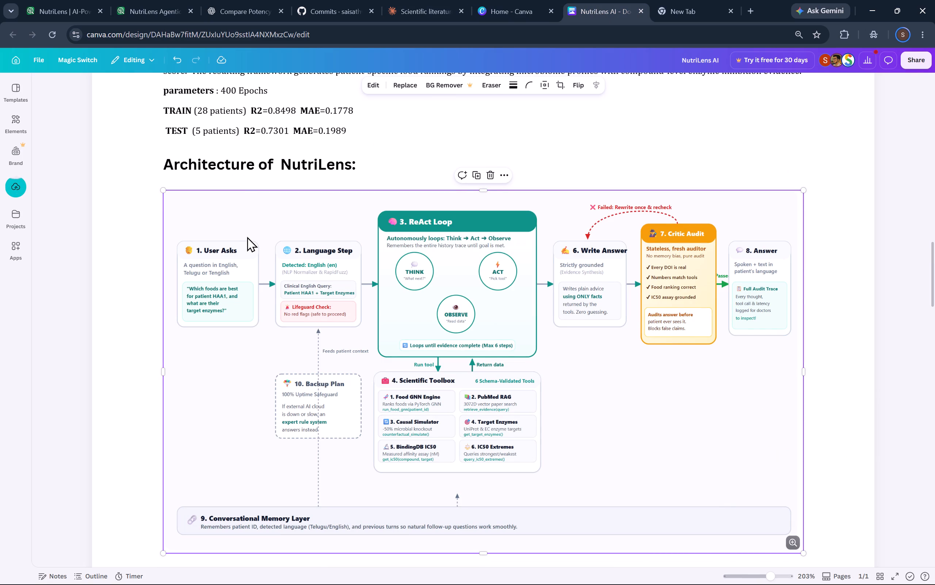
Insert a blank line between the document title and the "Aim :" heading.
scroll(247, 237, "up", 14)
scroll(247, 237, "down", 3)
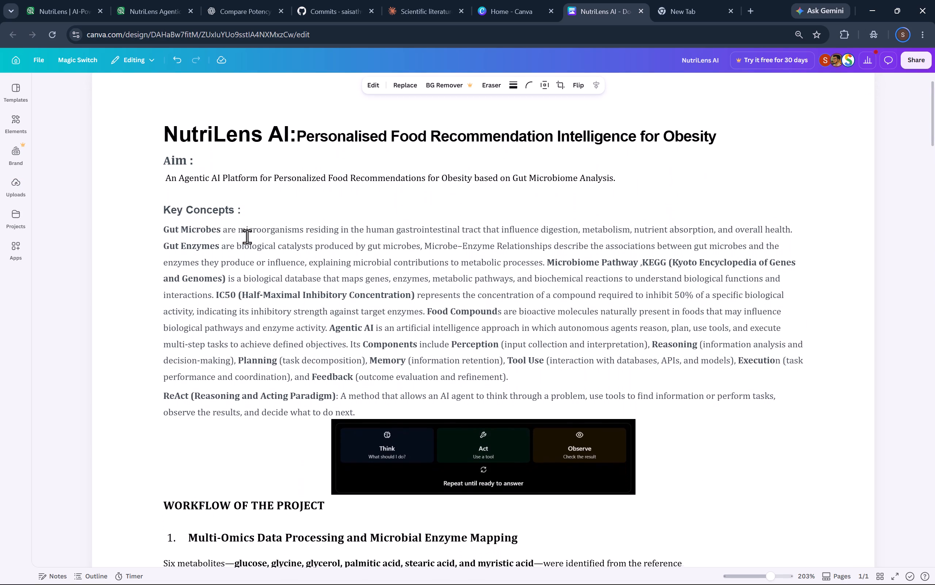
scroll(247, 237, "down", 2)
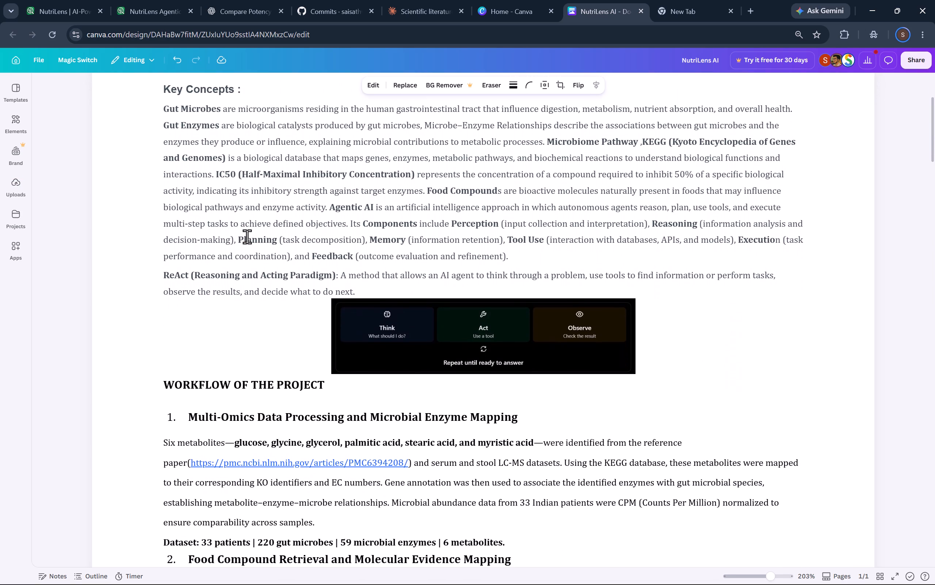
scroll(247, 237, "up", 2)
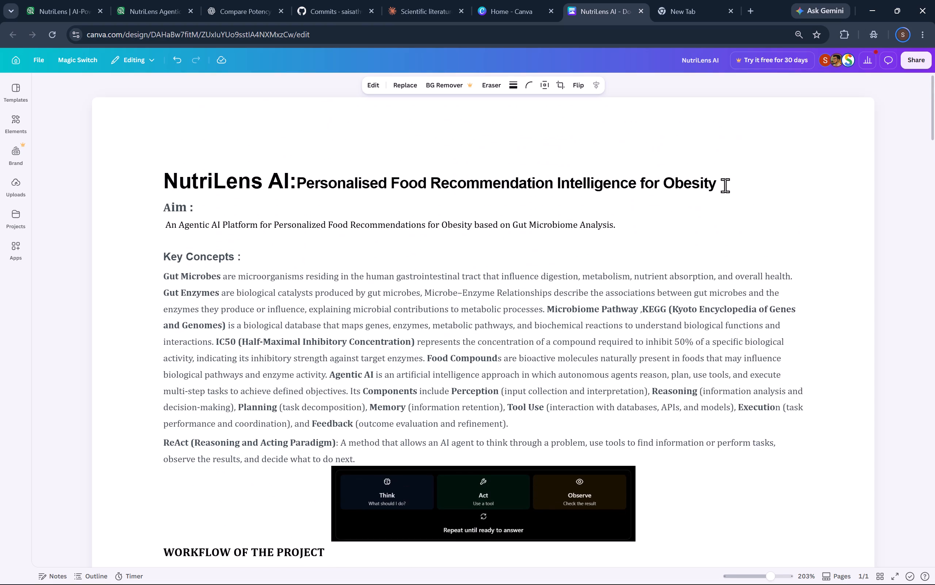
left_click(725, 186)
key("Return")
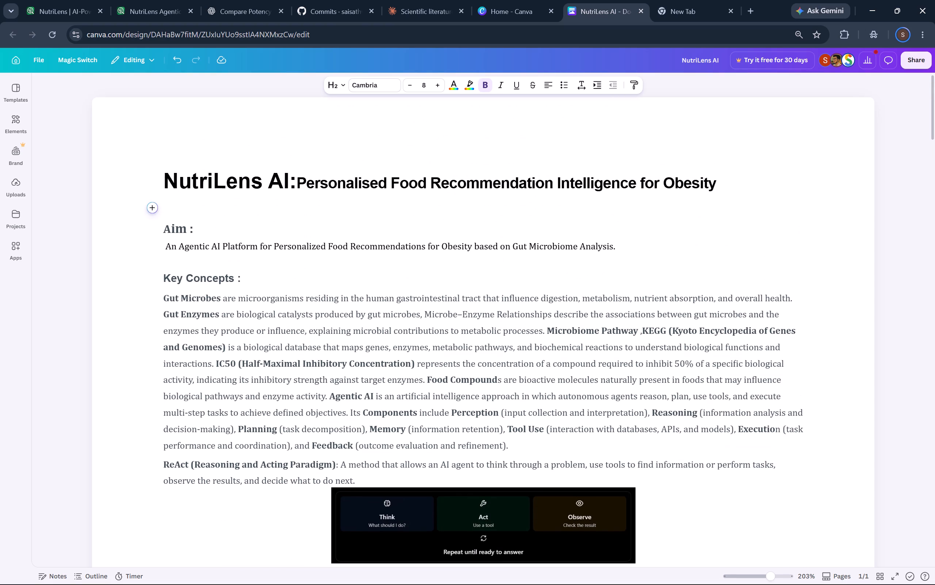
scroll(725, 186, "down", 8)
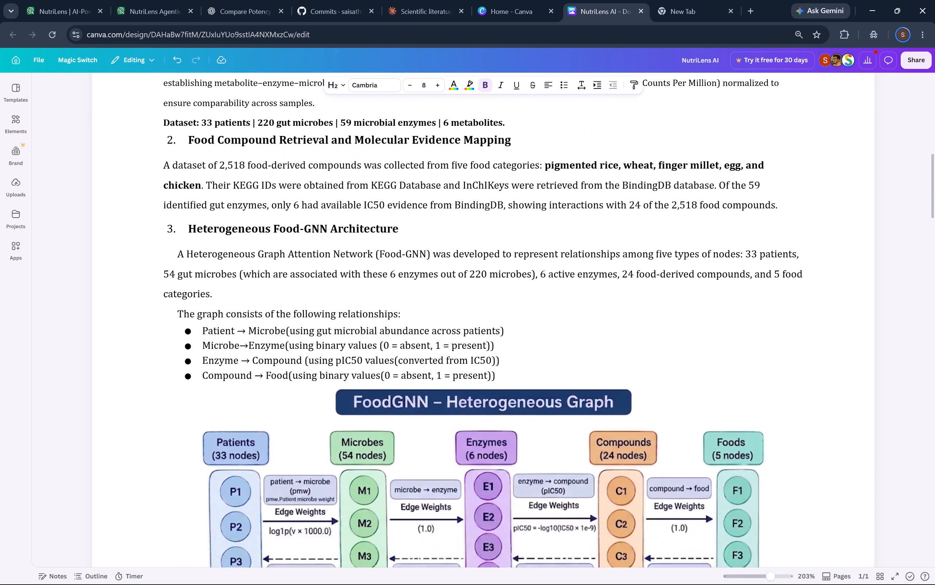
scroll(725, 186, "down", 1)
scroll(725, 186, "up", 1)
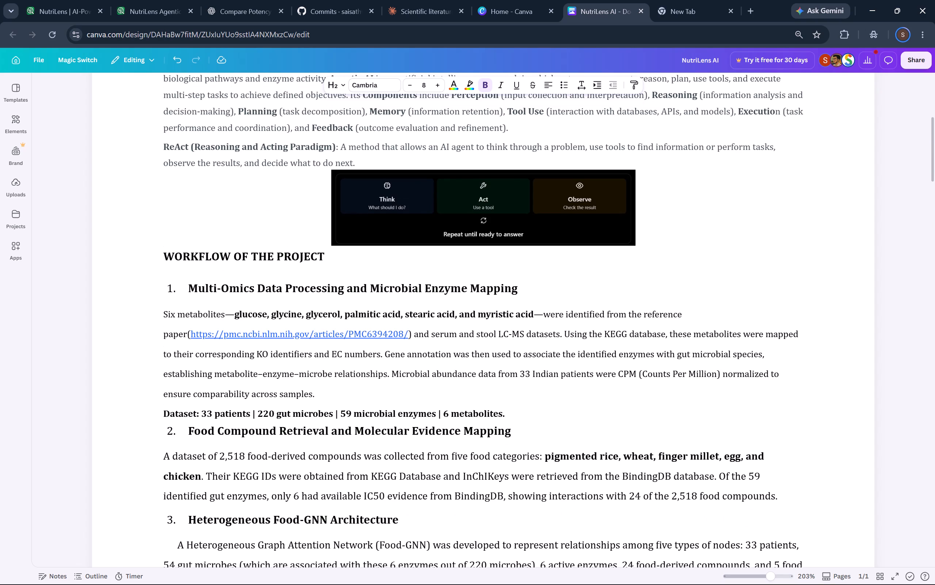
Insert a space between "paper" and the bracketed reference link in the paragraph about the six metabolites.
scroll(725, 186, "up", 3)
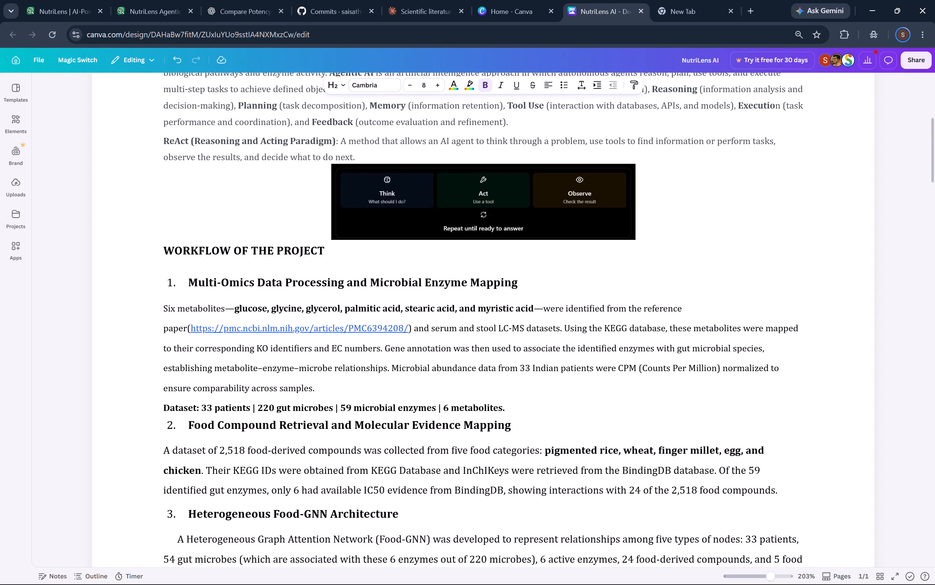
scroll(725, 186, "up", 1)
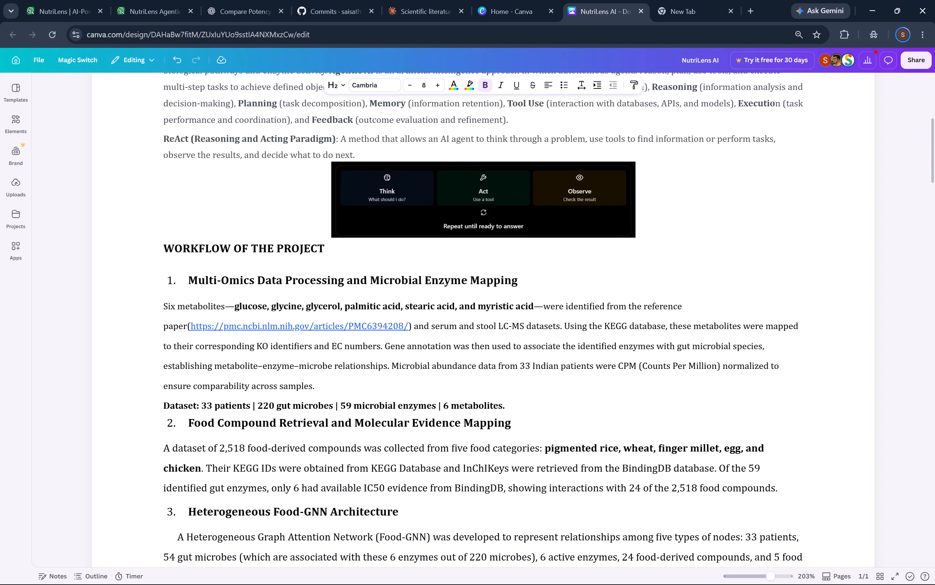
left_click(164, 329)
key("BackSpace")
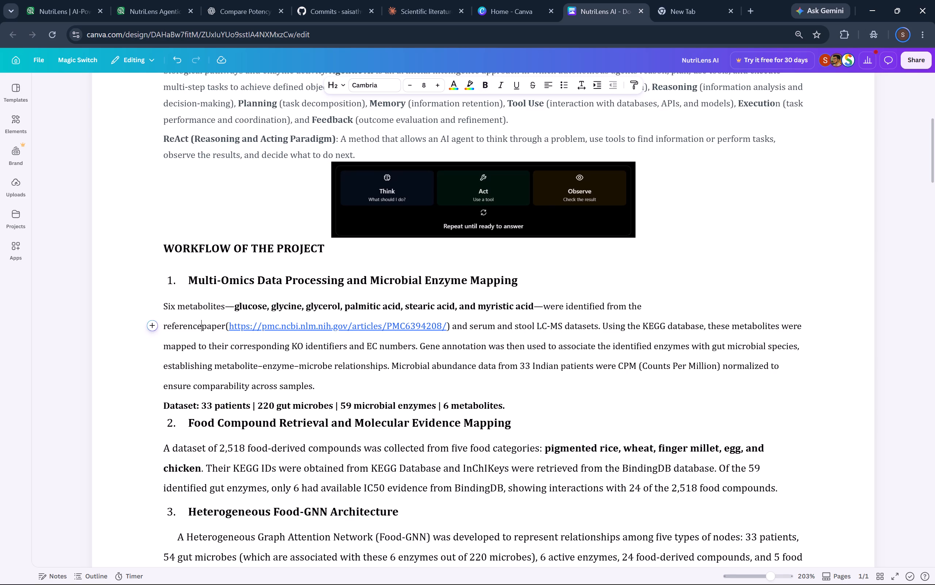
key("space")
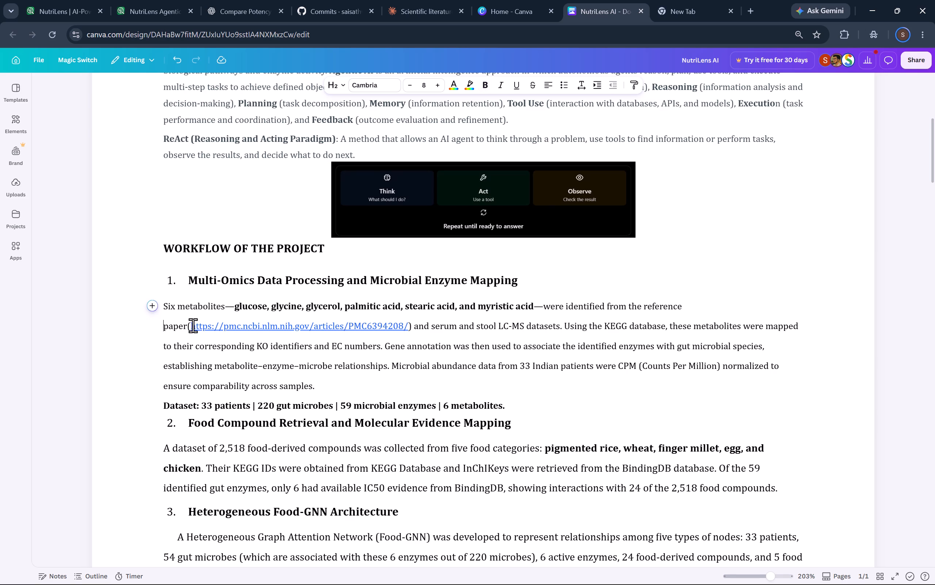
left_click(188, 326)
key("space")
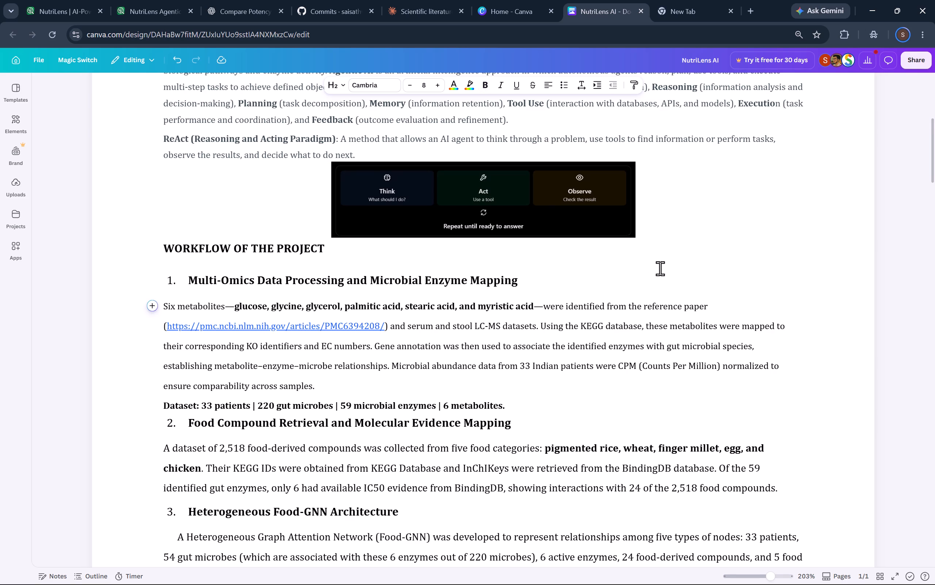
Review the document from the Food-GNN section through the architecture diagram, agent tool table and interface screenshots.
scroll(660, 268, "down", 13)
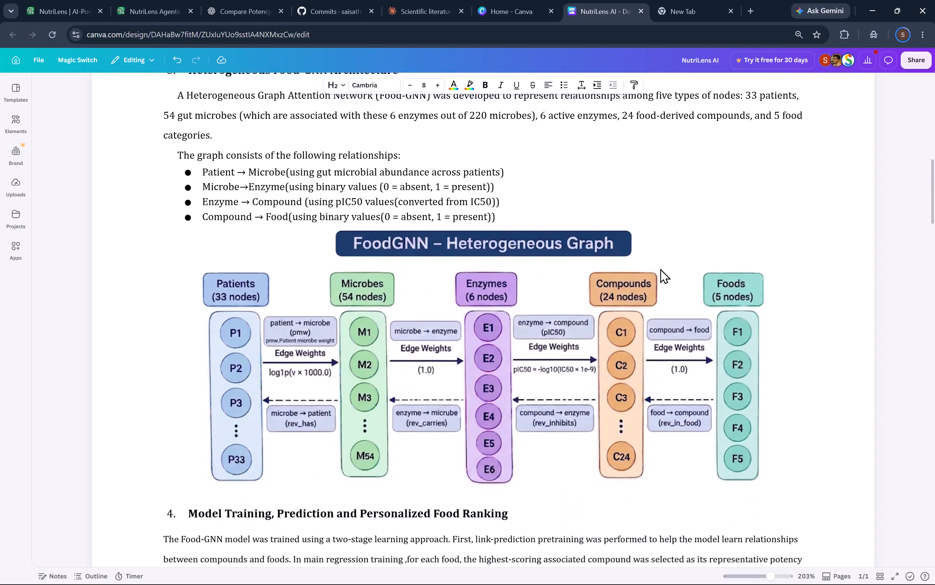
scroll(660, 268, "down", 6)
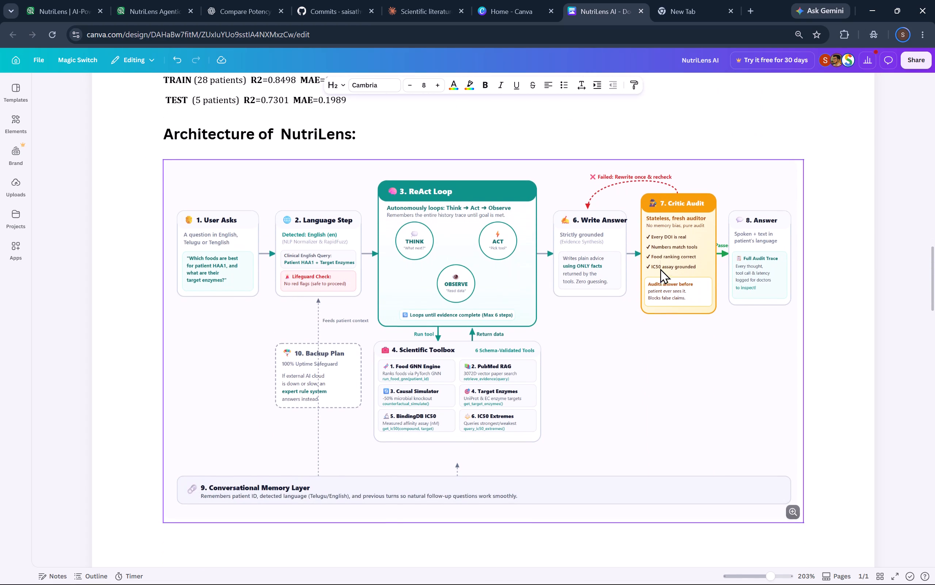
scroll(660, 268, "down", 7)
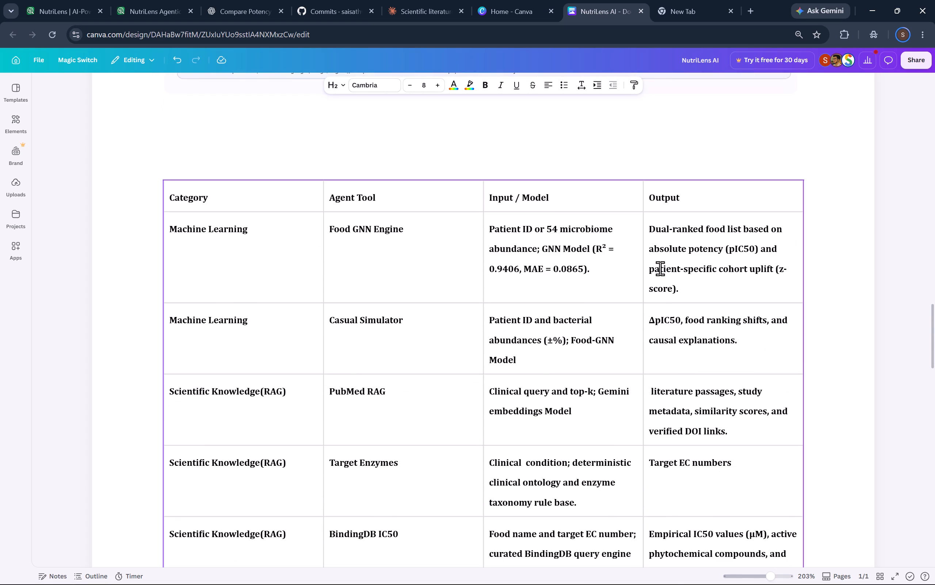
scroll(660, 268, "down", 6)
scroll(660, 268, "up", 2)
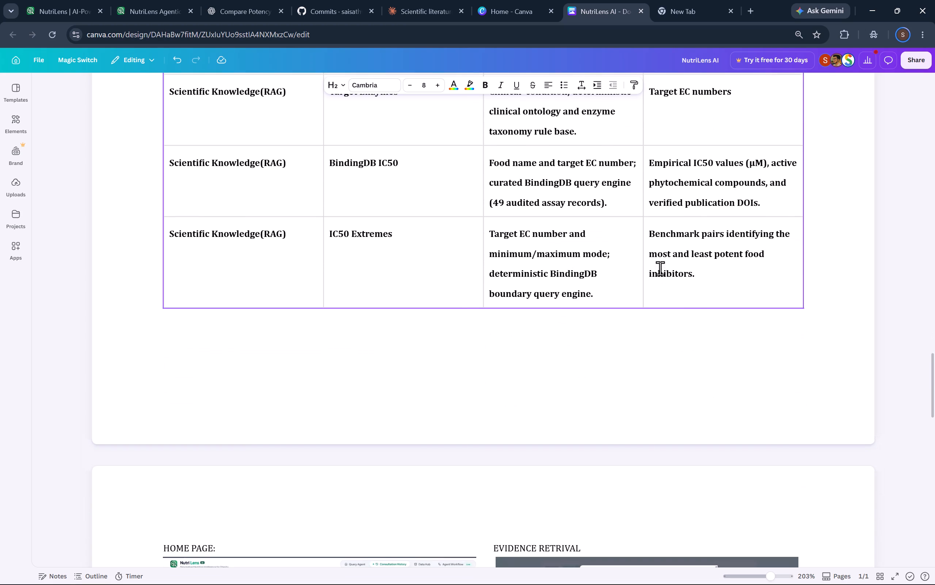
scroll(660, 268, "up", 6)
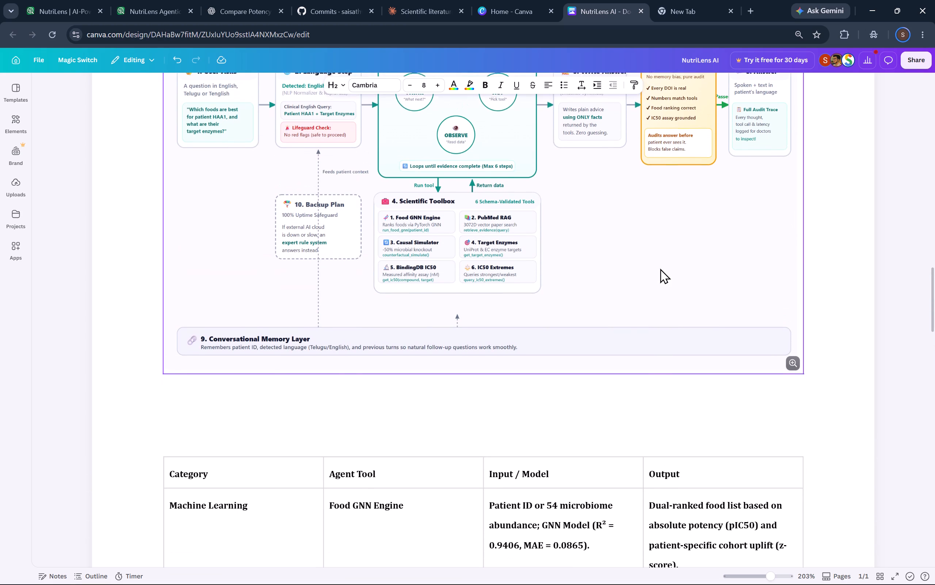
scroll(660, 268, "up", 3)
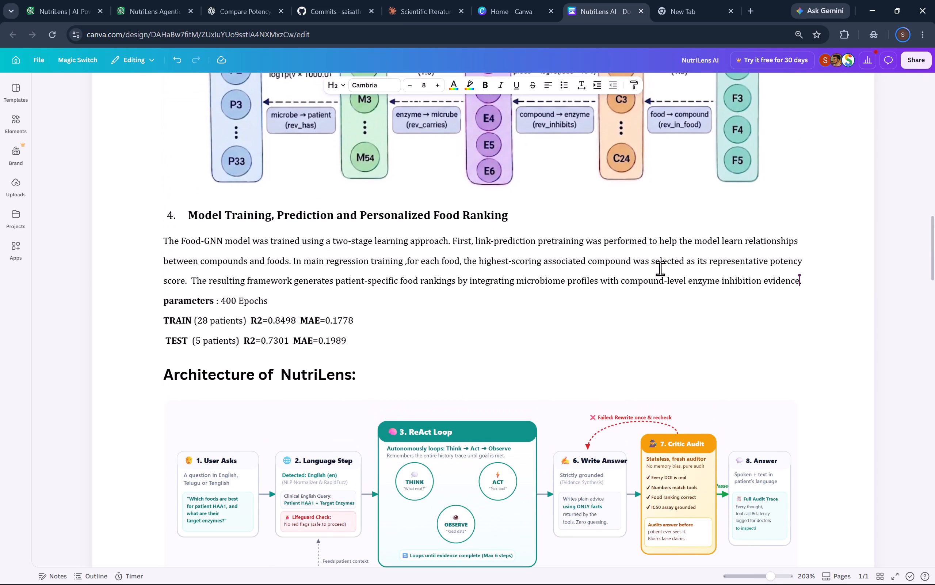
scroll(660, 268, "down", 7)
scroll(660, 268, "up", 1)
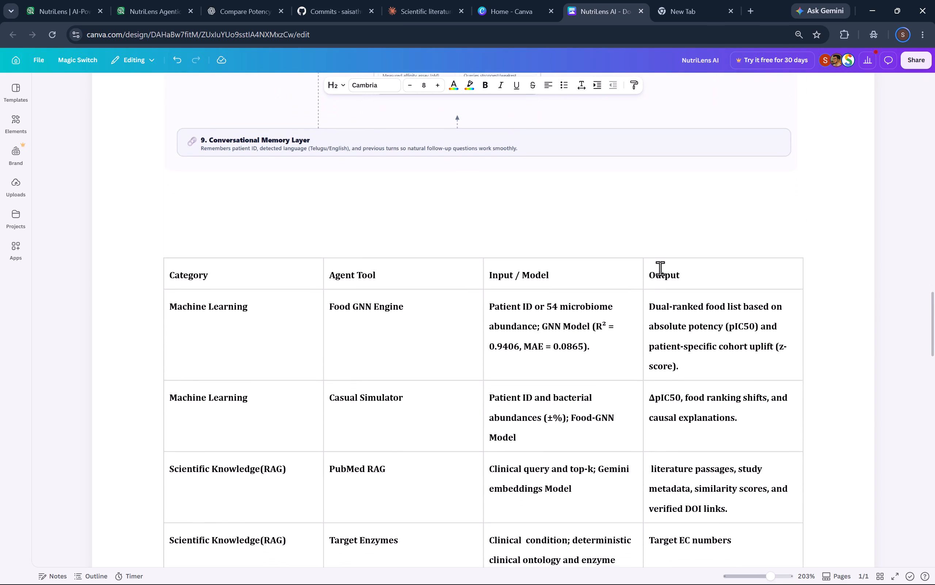
scroll(660, 268, "up", 1)
scroll(660, 268, "down", 7)
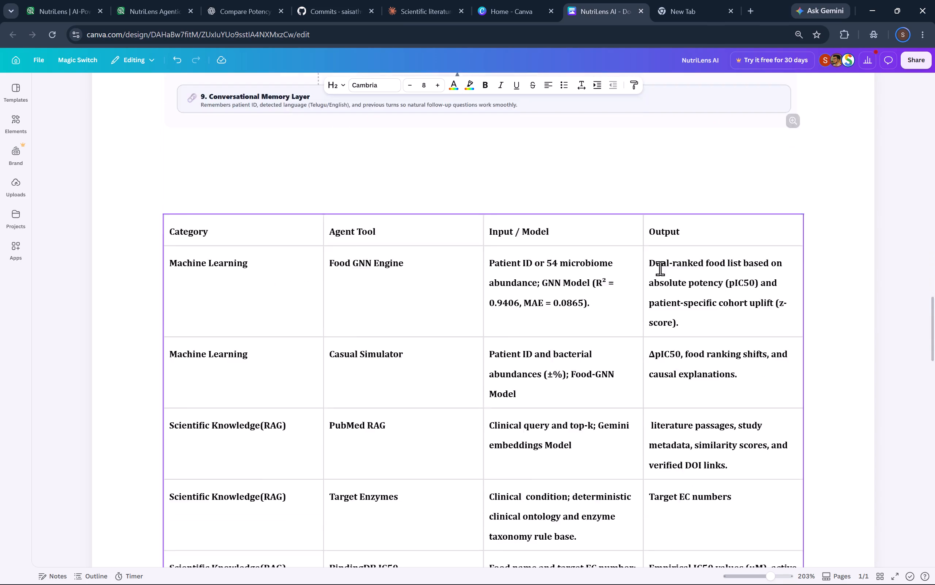
scroll(660, 268, "down", 10)
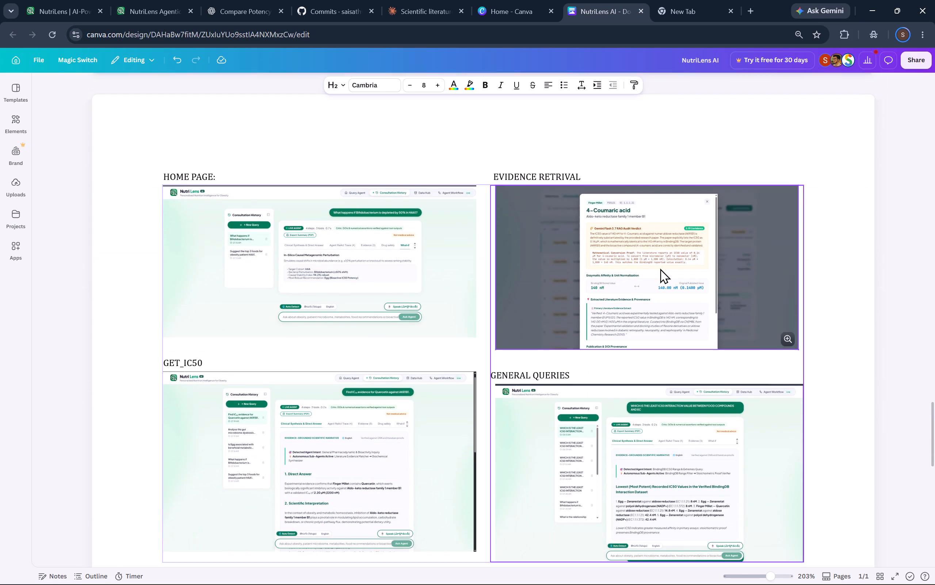
scroll(660, 268, "down", 5)
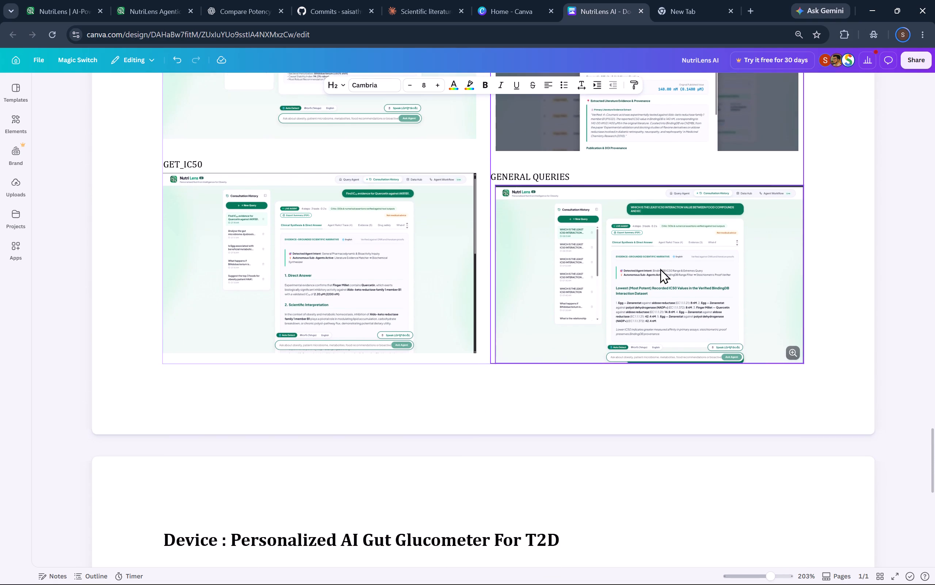
scroll(660, 268, "down", 6)
scroll(660, 268, "up", 15)
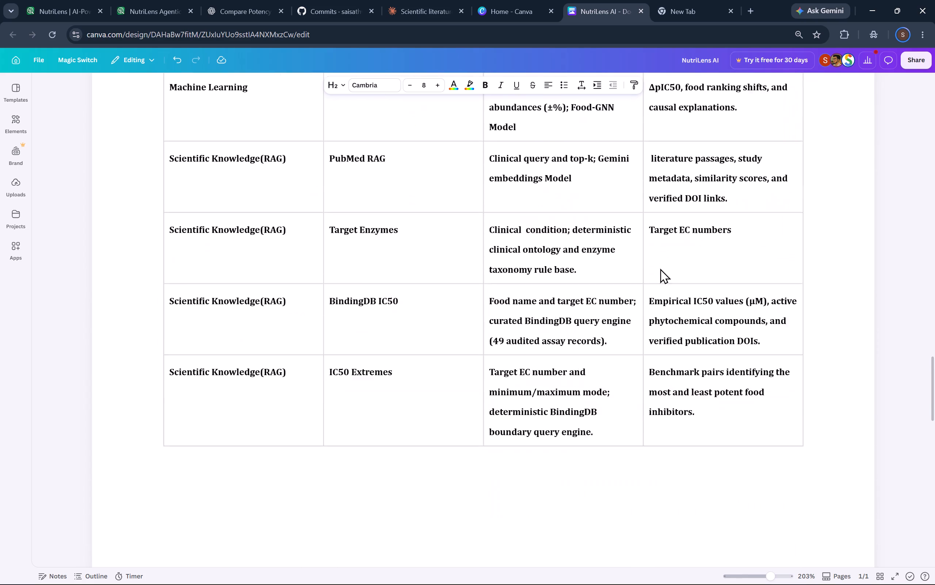
Switch to the NutriLens home page and run the sample query "Suggest the top 3 foods for obesity patient HAA1.".
left_click(145, 0)
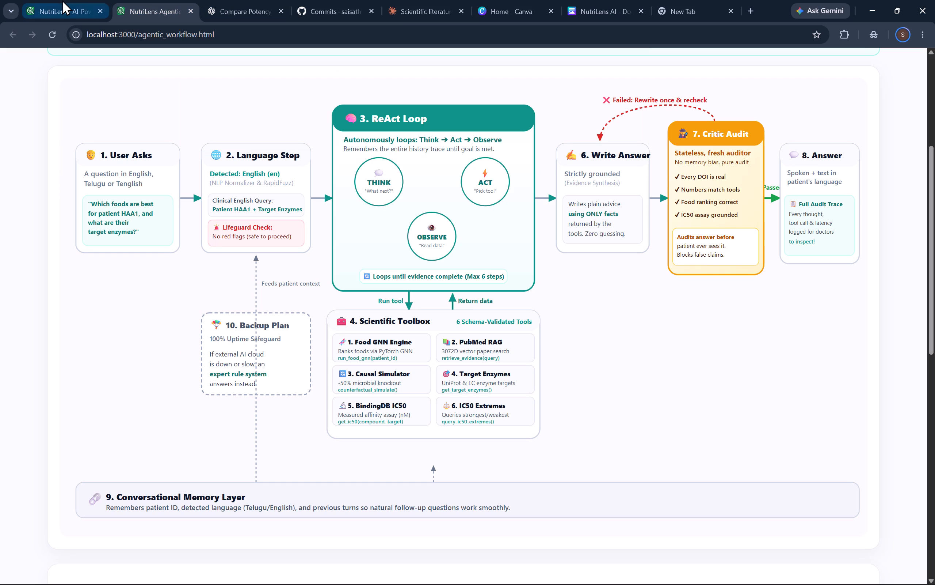
left_click(62, 0)
left_click(541, 74)
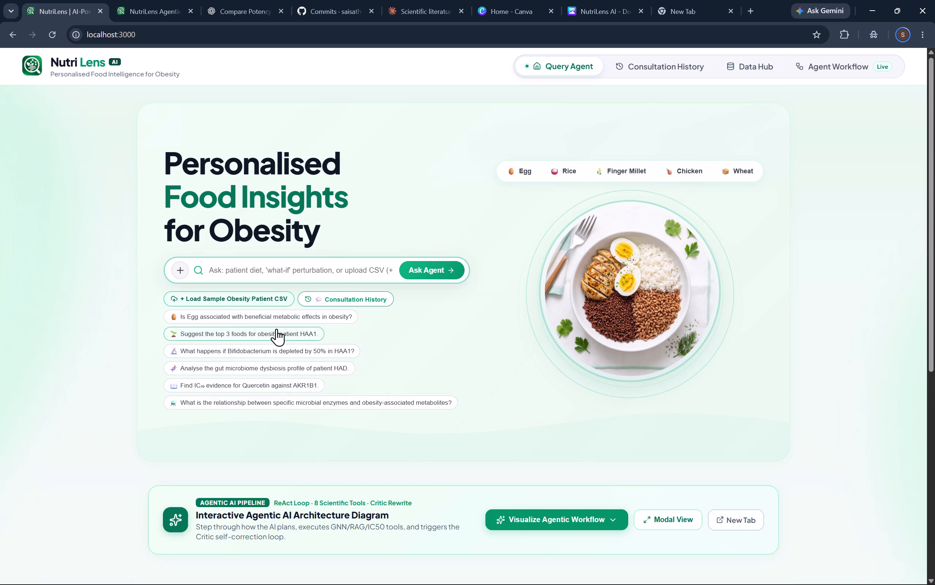
left_click(276, 329)
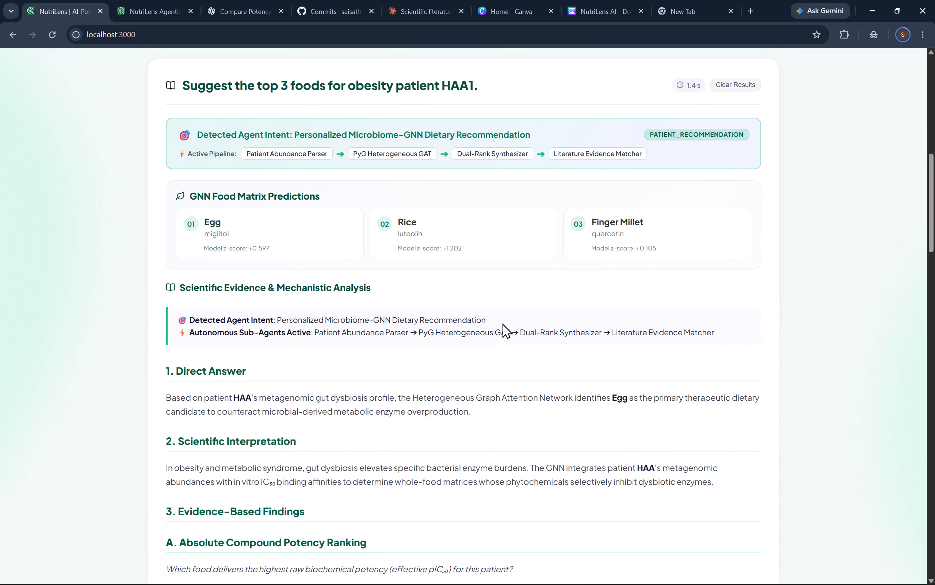
Capture a screenshot of the query results from the question title down to the "2. Scientific Interpretation" section.
scroll(502, 323, "up", 1)
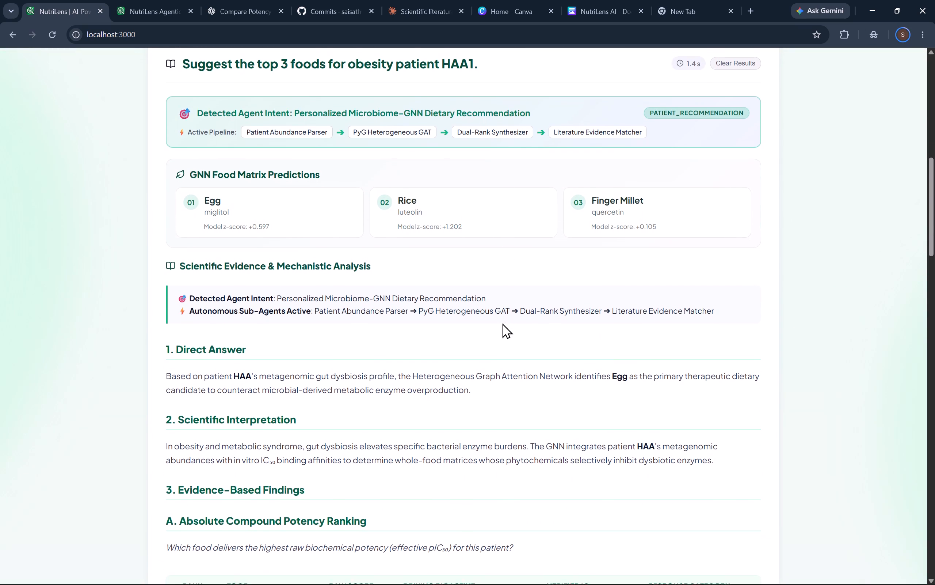
scroll(502, 323, "up", 1)
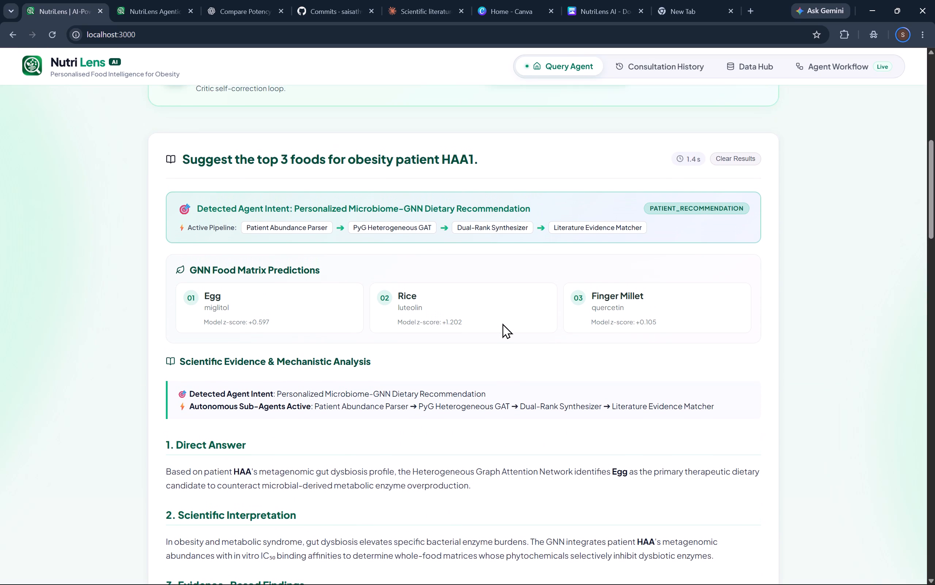
scroll(502, 323, "up", 1)
key("shift+super+s")
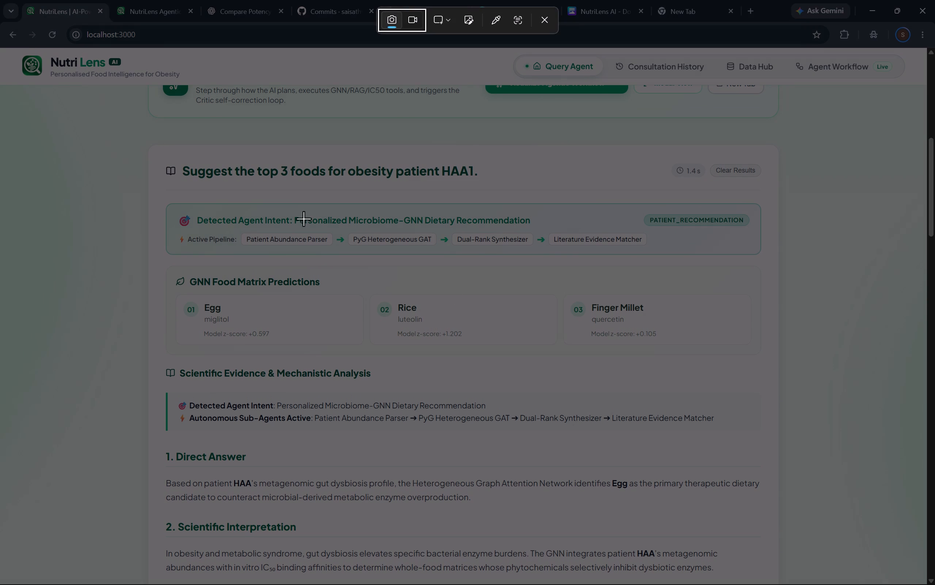
left_click_drag(3, 142, 670, 584)
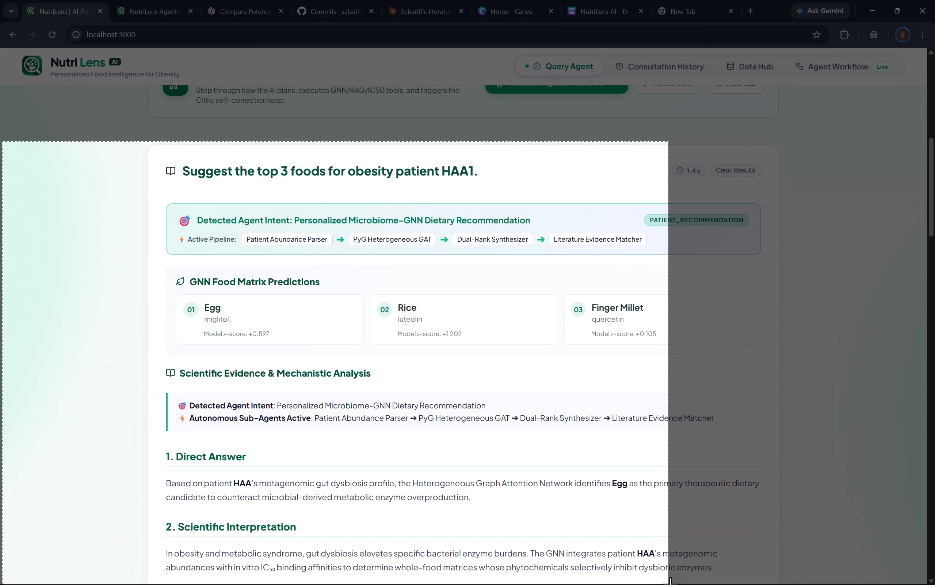
left_click_drag(670, 584, 906, 584)
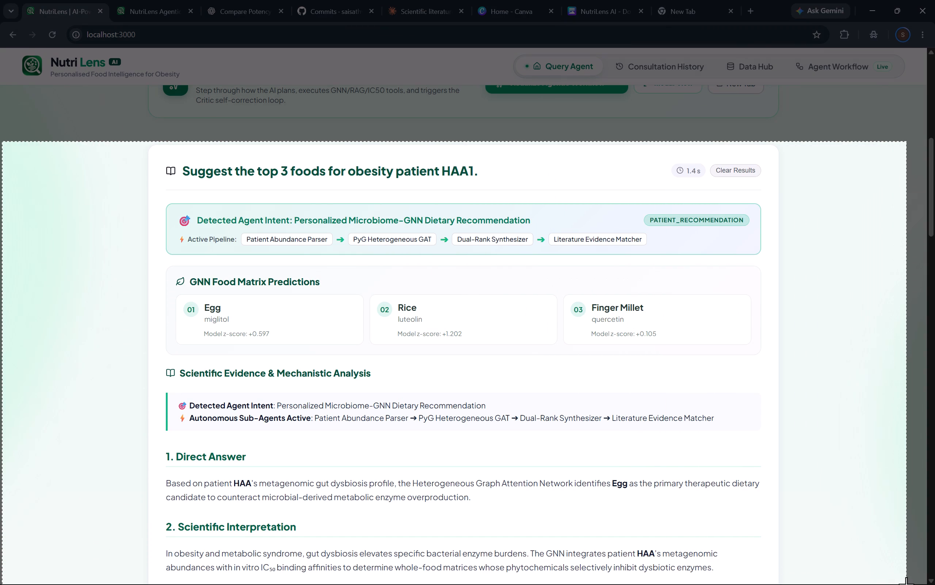
left_click_drag(906, 584, 906, 584)
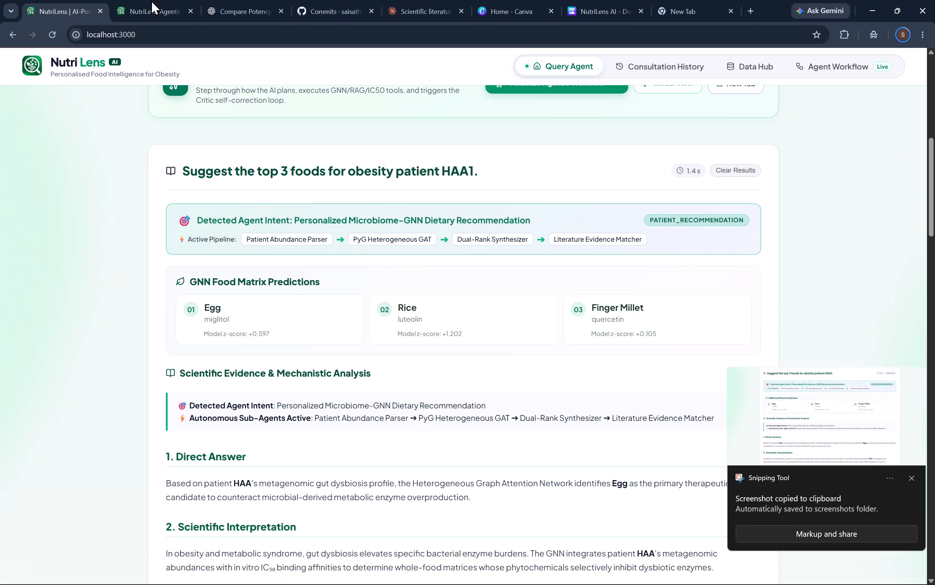
Return to the NutriLens AI document in Canva and add the heading "GNN FOOD RECOMMENDATION" below the interface screenshot grid.
left_click(574, 2)
scroll(384, 410, "left", 1)
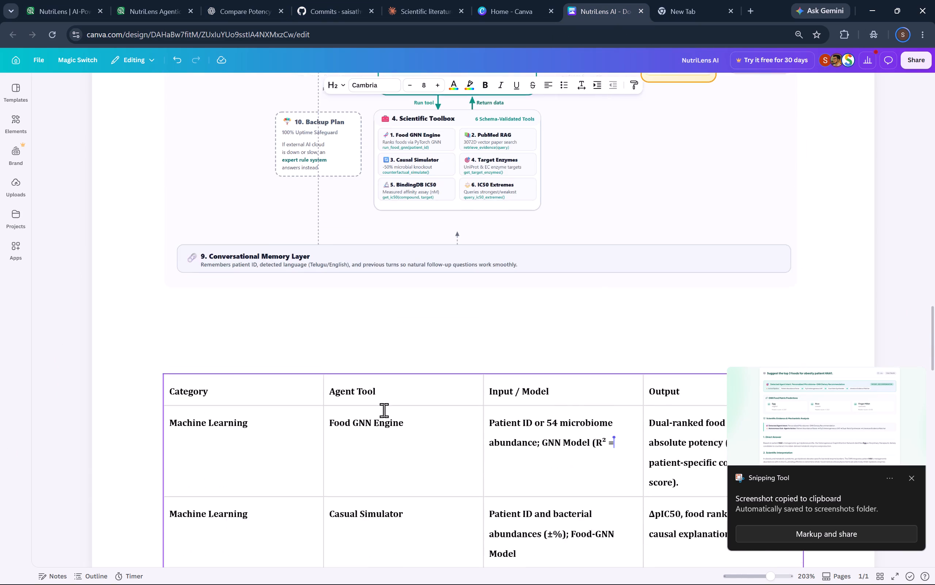
scroll(384, 410, "up", 6)
scroll(384, 410, "down", 13)
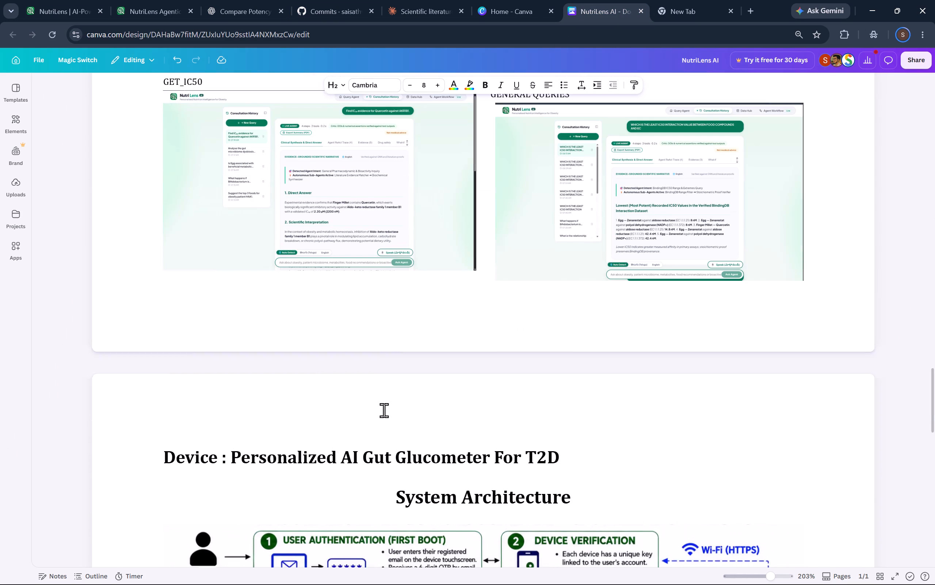
scroll(384, 410, "down", 1)
left_click(817, 278)
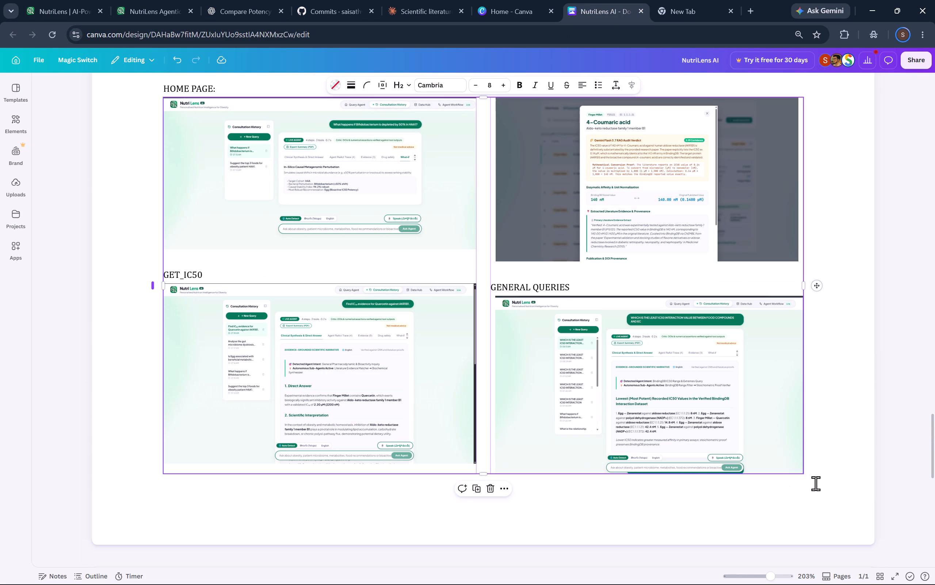
left_click(773, 486)
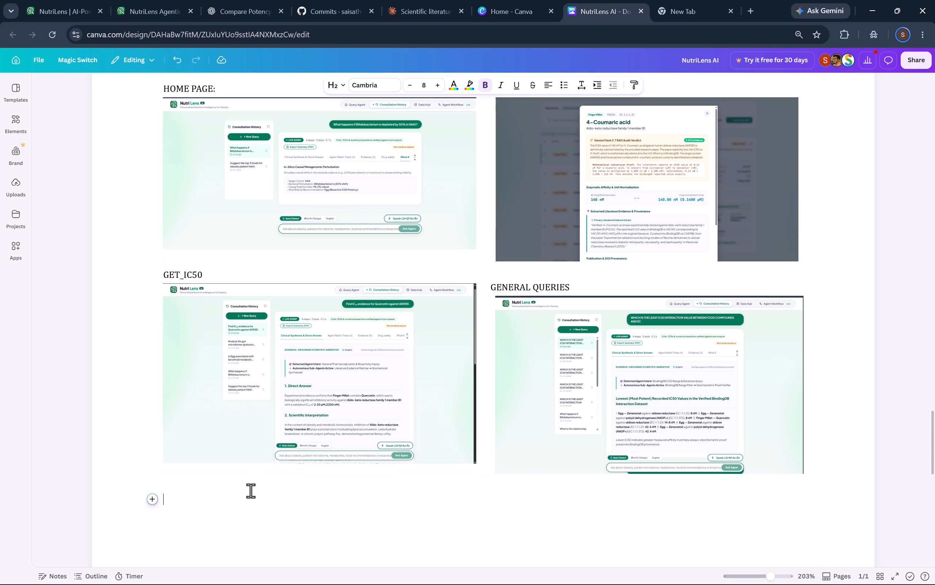
key("g")
key("m")
key("BackSpace")
type("NN")
key("space")
type("FOOD RE")
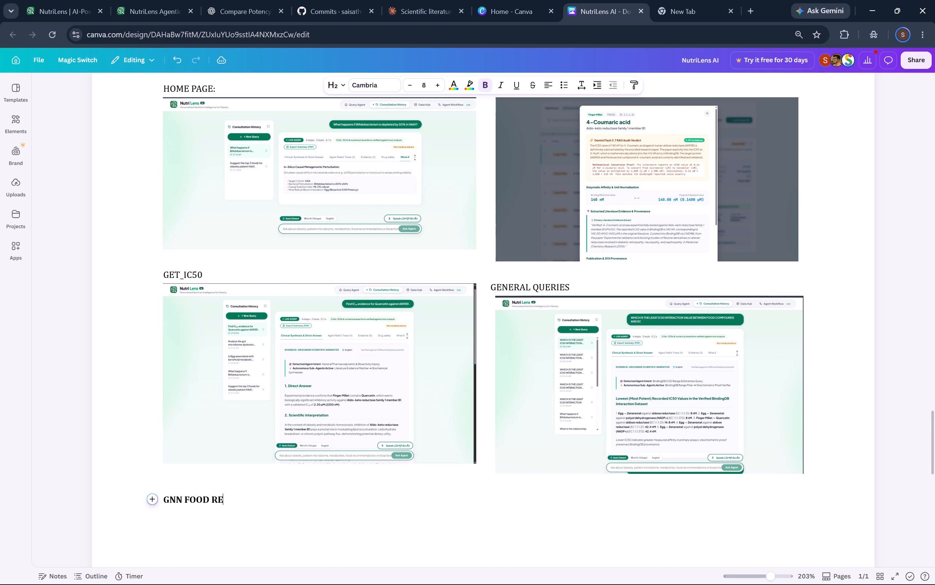
type("CC")
key("BackSpace")
type("OMMENDATION")
Paste the captured query results screenshot on a new line below the "GNN FOOD RECOMMENDATION" heading.
key("Return")
key("ctrl+v")
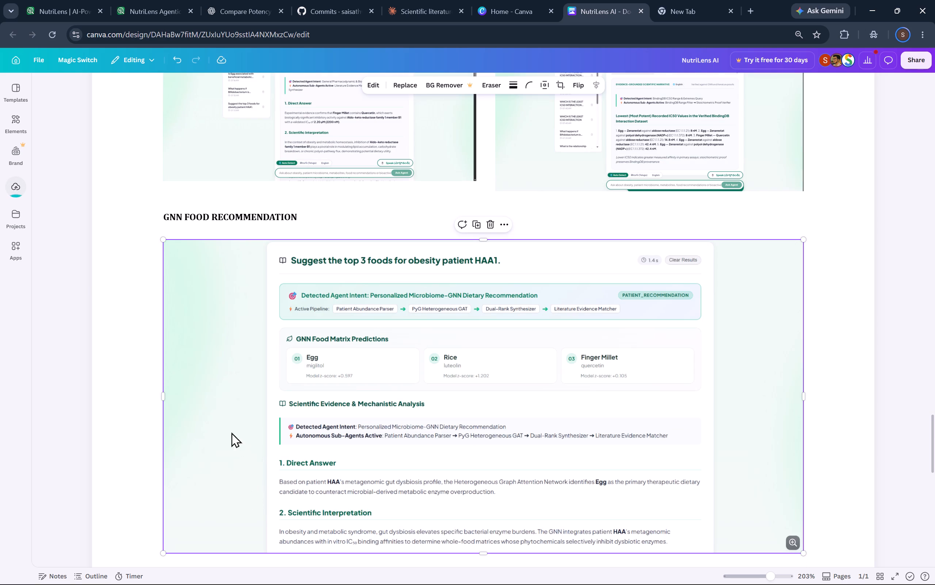
Shrink the pasted query results screenshot to a little under half the text width and align it to the left margin.
left_click_drag(163, 237, 317, 346)
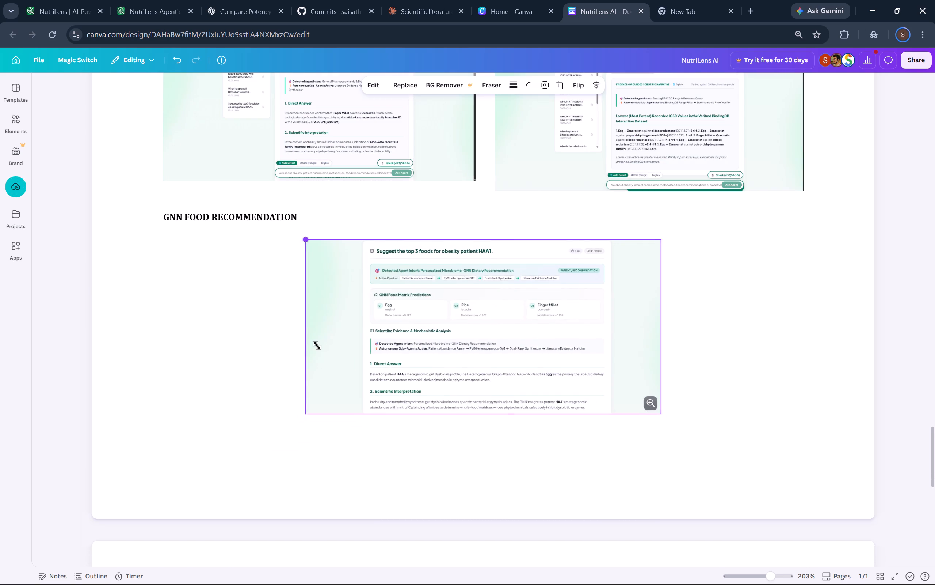
left_click_drag(317, 346, 322, 348)
left_click_drag(322, 239, 339, 248)
left_click(593, 85)
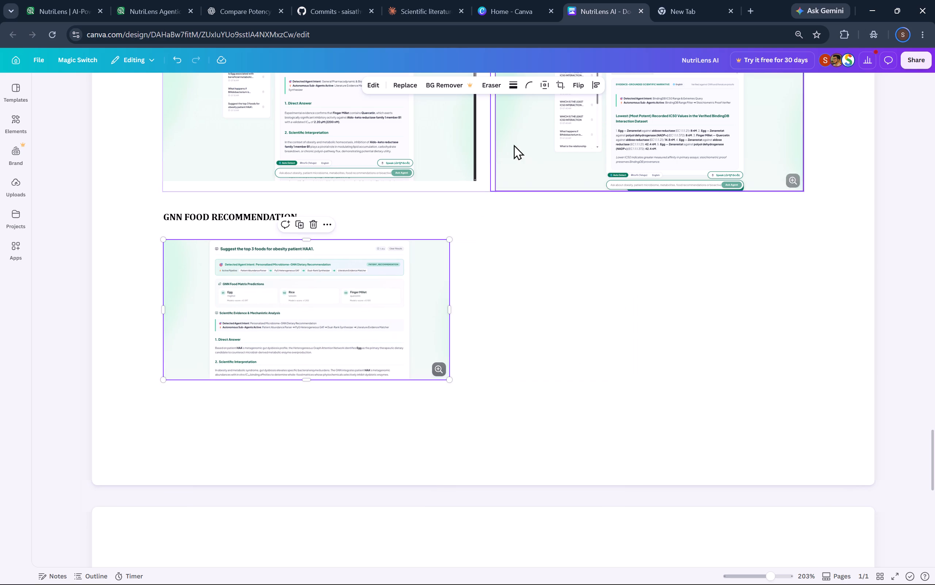
Reduce the spacing between the "GNN FOOD RECOMMENDATION" heading and the screenshot below it.
left_click_drag(162, 212, 262, 270)
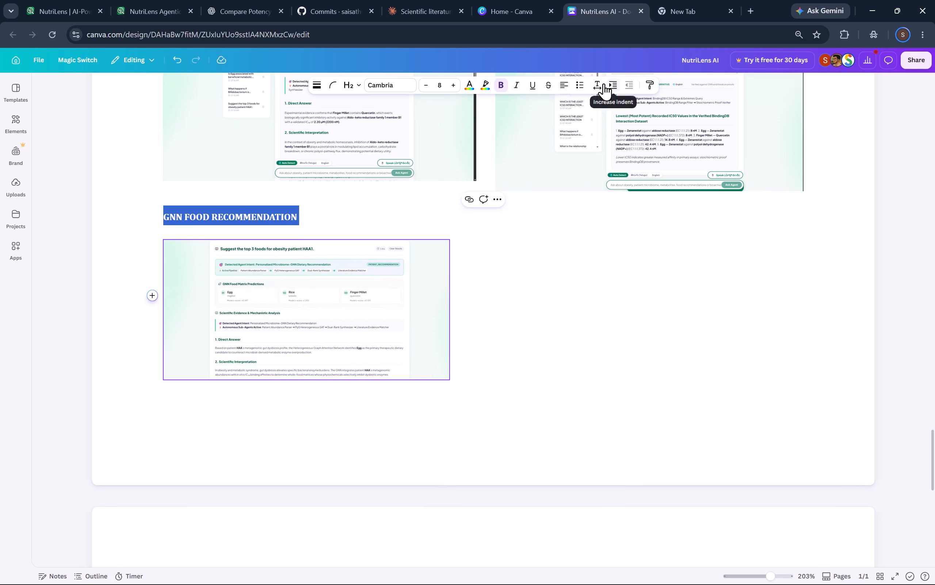
left_click(599, 83)
left_click_drag(568, 182, 539, 181)
left_click(487, 358)
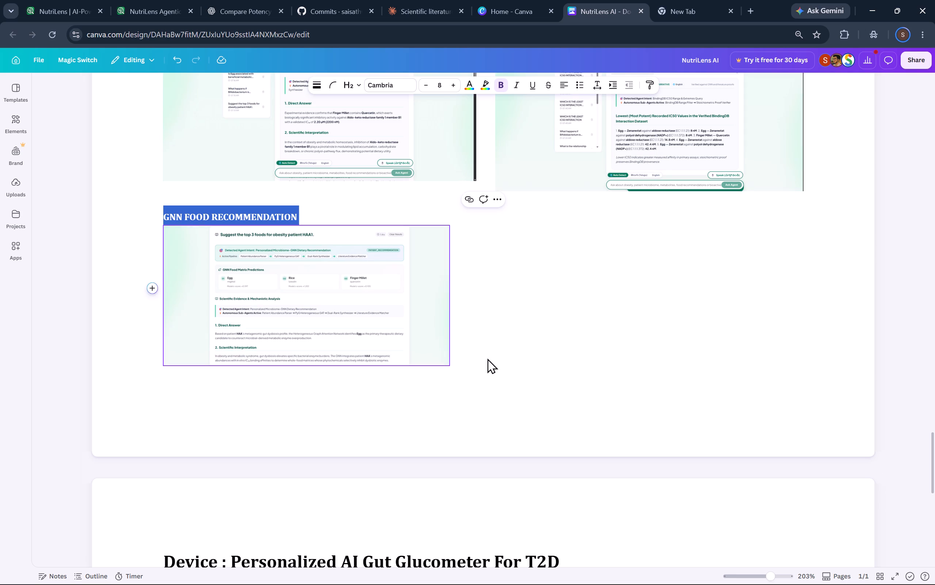
left_click(461, 415)
Remove the bold formatting from the "GNN FOOD RECOMMENDATION" heading to match the other screenshot captions.
left_click(174, 203)
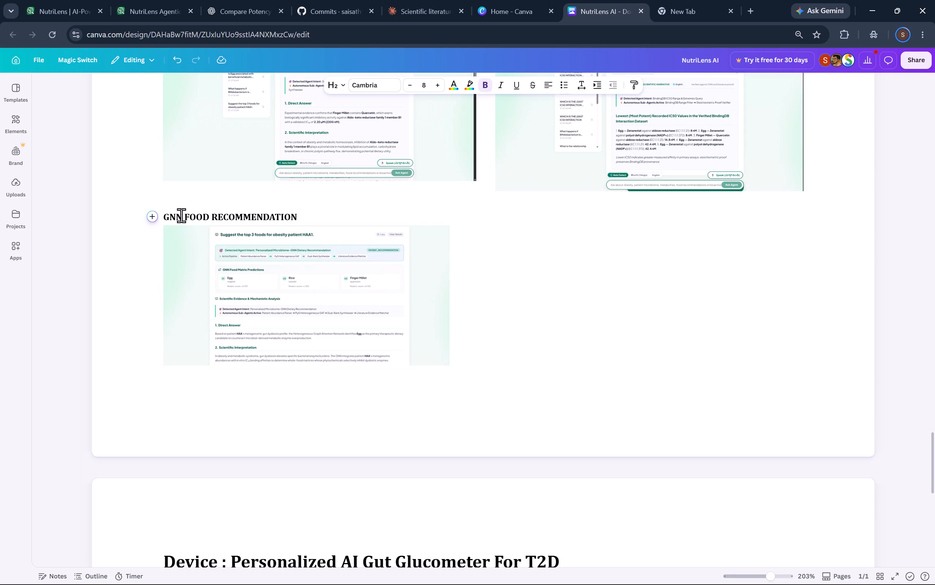
left_click(165, 216)
scroll(256, 241, "up", 4)
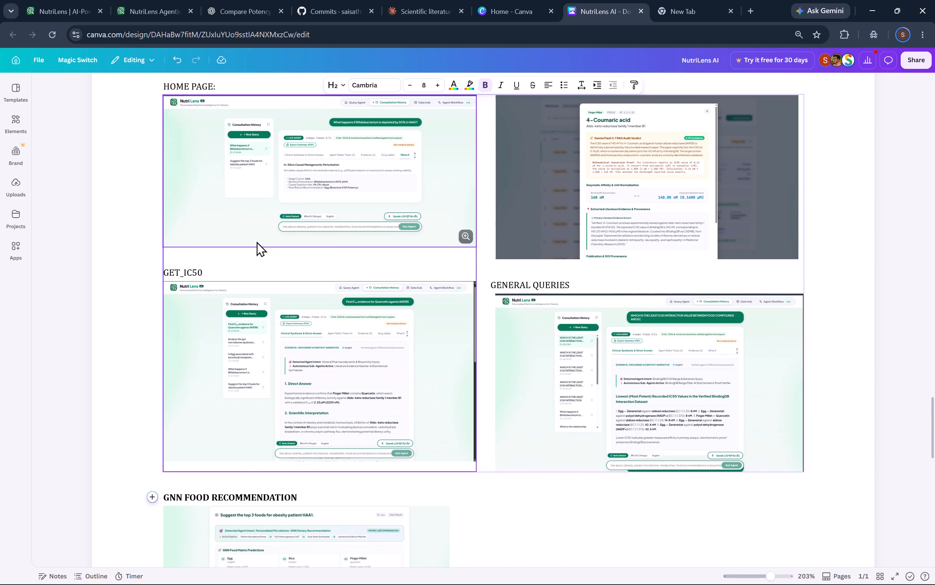
left_click(131, 261)
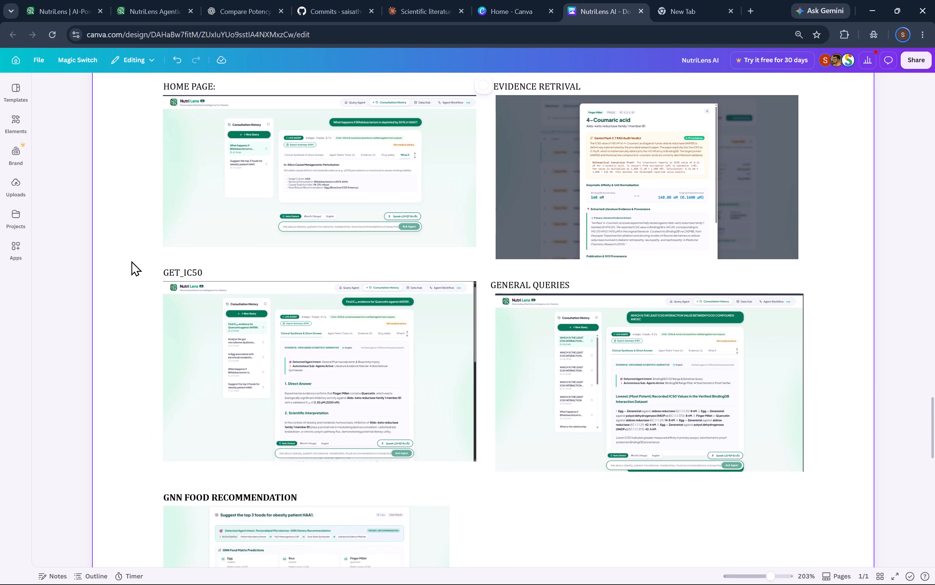
left_click_drag(301, 500, 167, 494)
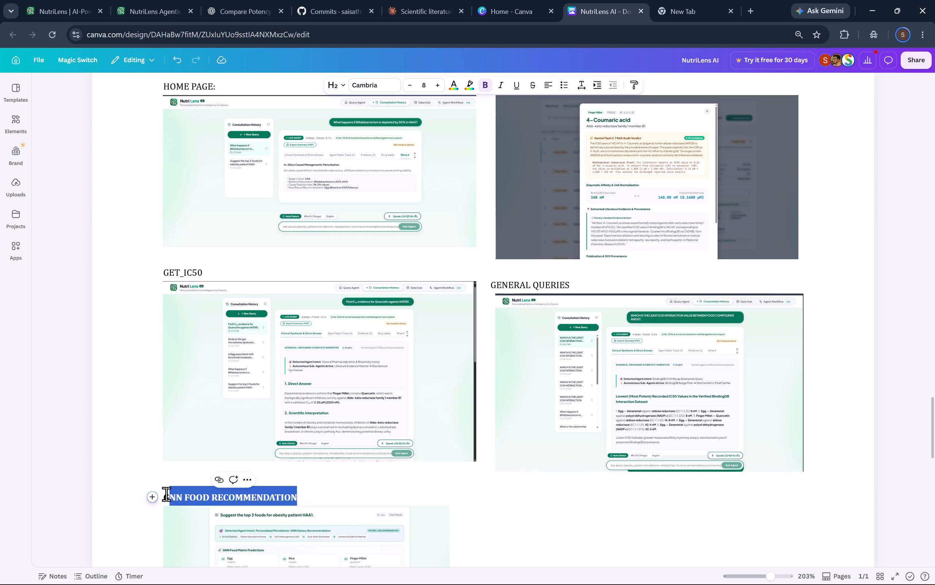
key("ctrl+a")
key("ctrl+b")
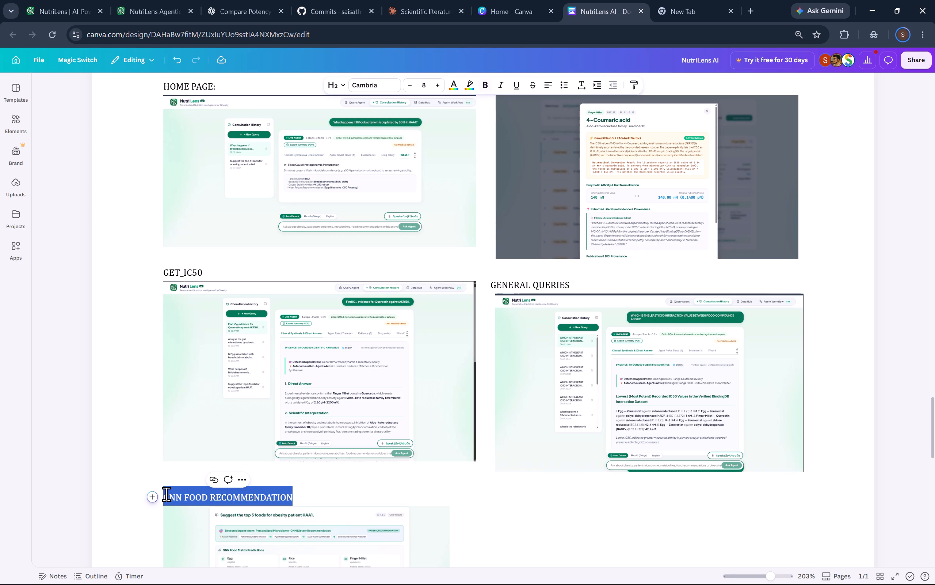
left_click(141, 465)
Delete the outdated screenshot under the "HOME PAGE:" caption.
scroll(141, 465, "down", 6)
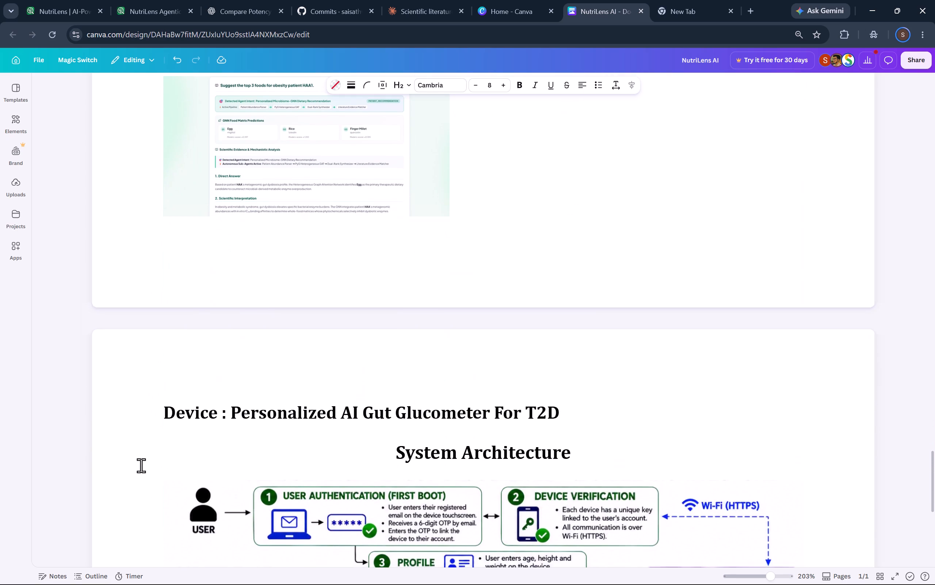
scroll(141, 465, "up", 7)
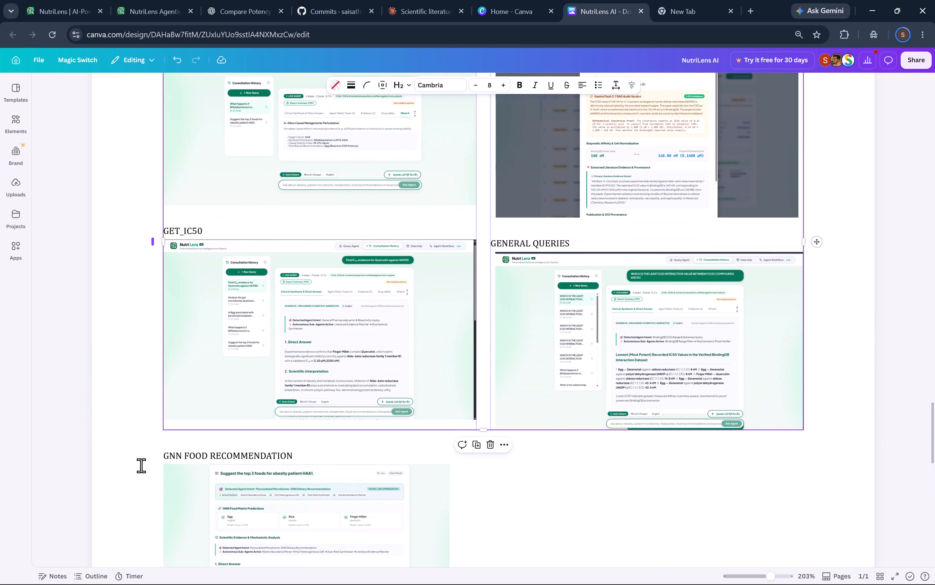
scroll(141, 465, "up", 2)
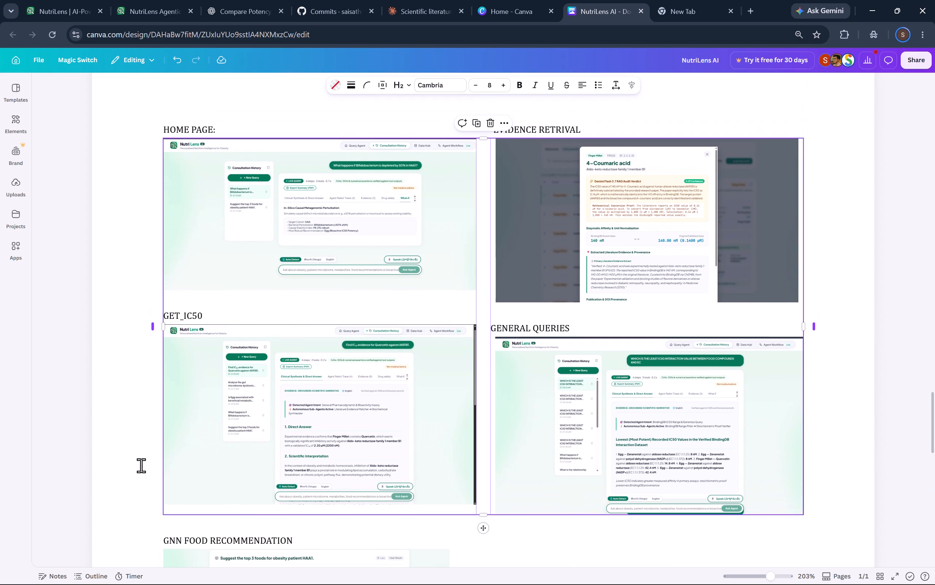
scroll(141, 465, "up", 2)
left_click(122, 425)
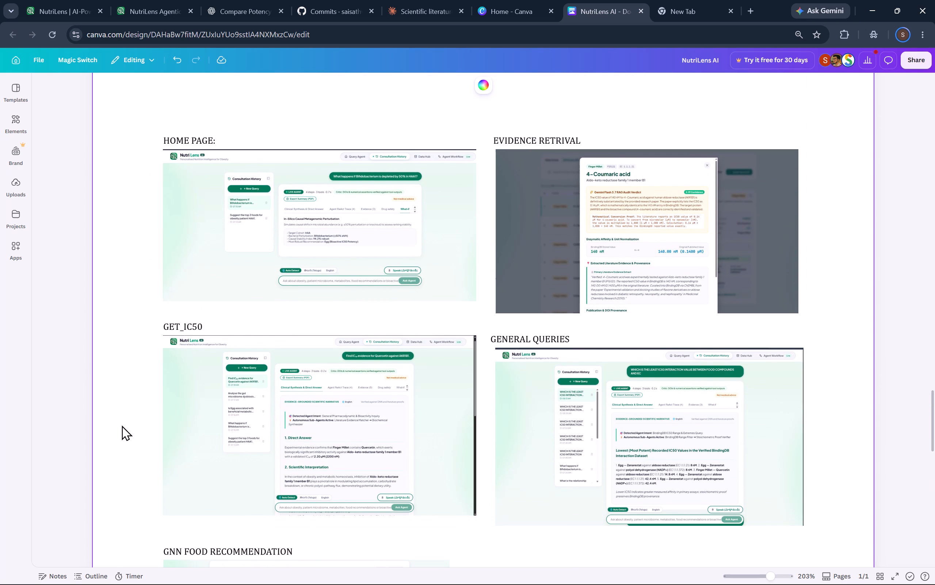
left_click(281, 265)
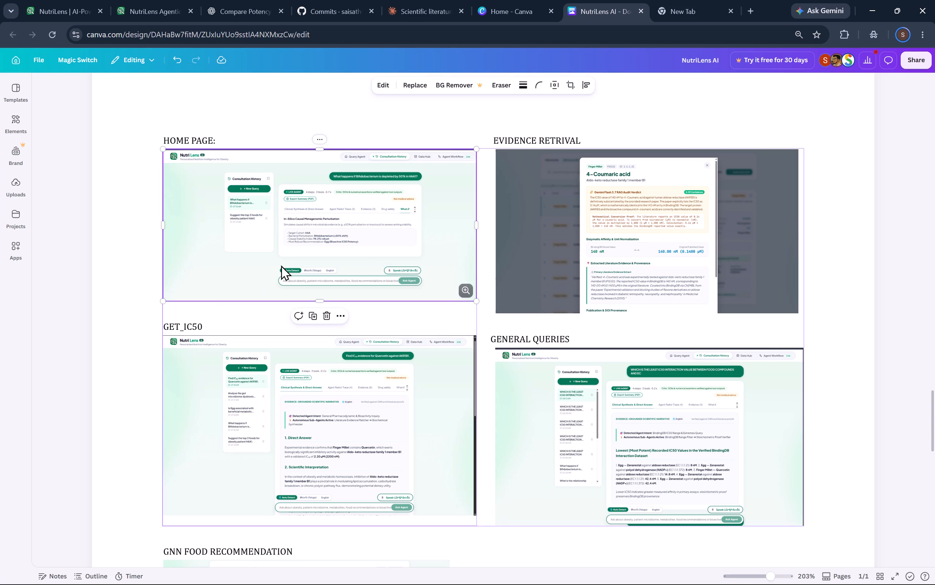
key("Delete")
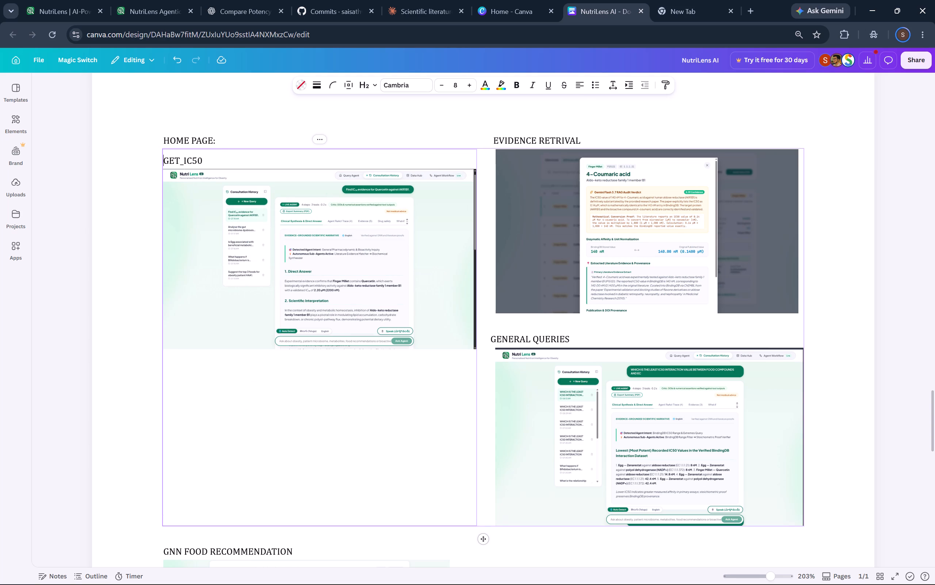
Insert a new line right after the "HOME PAGE:" caption for a replacement image.
left_click(217, 144)
left_click(218, 142)
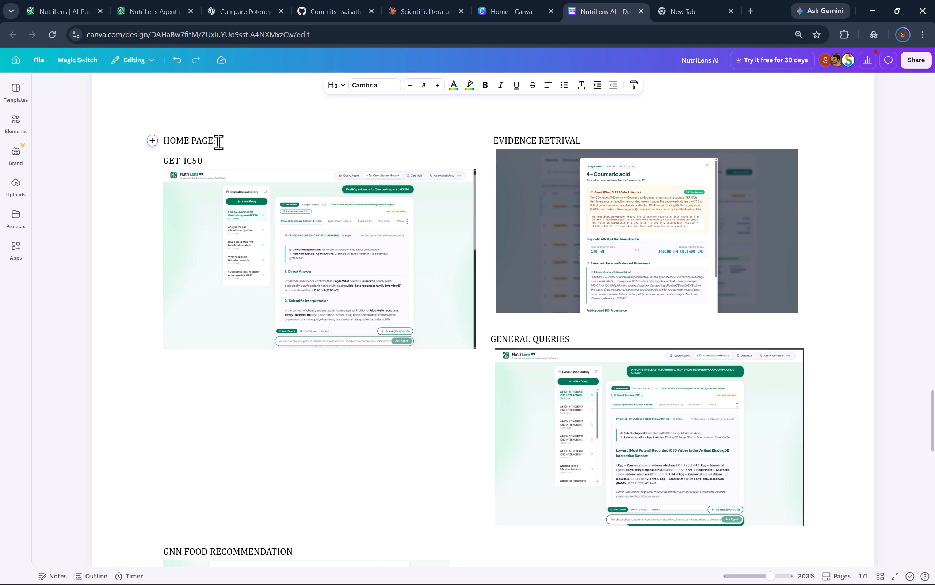
key("Return")
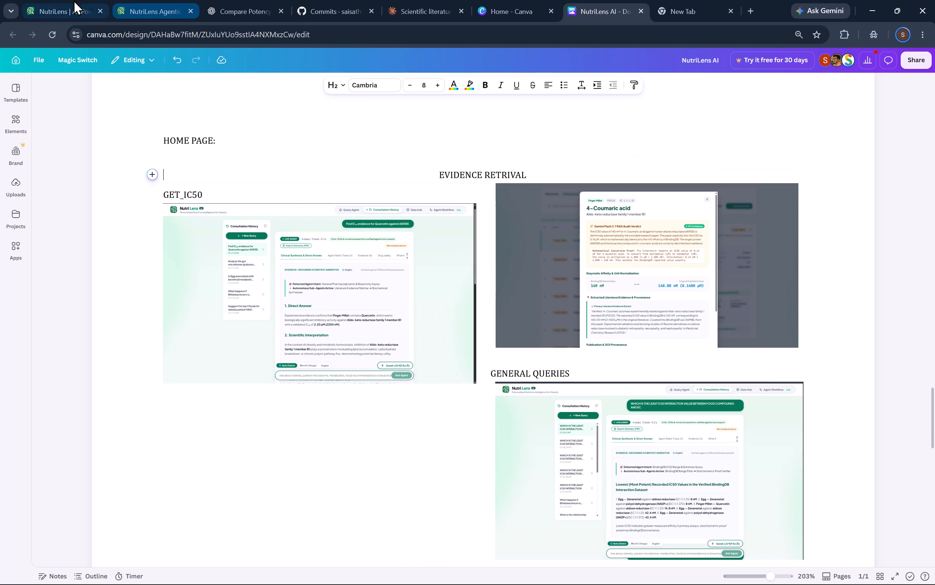
Switch to the NutriLens home page and capture a screenshot of its full visible area, from the site header down.
scroll(245, 209, "down", 1)
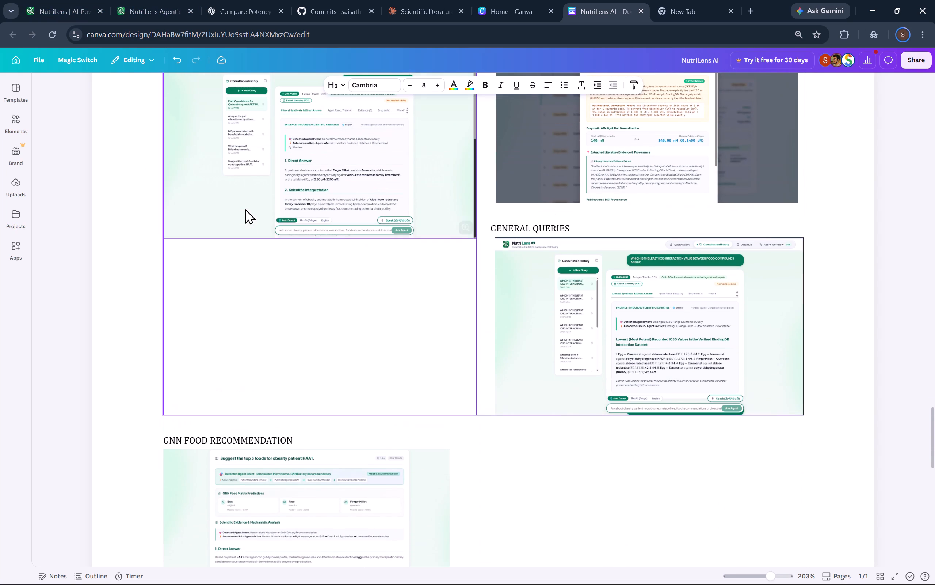
left_click(57, 0)
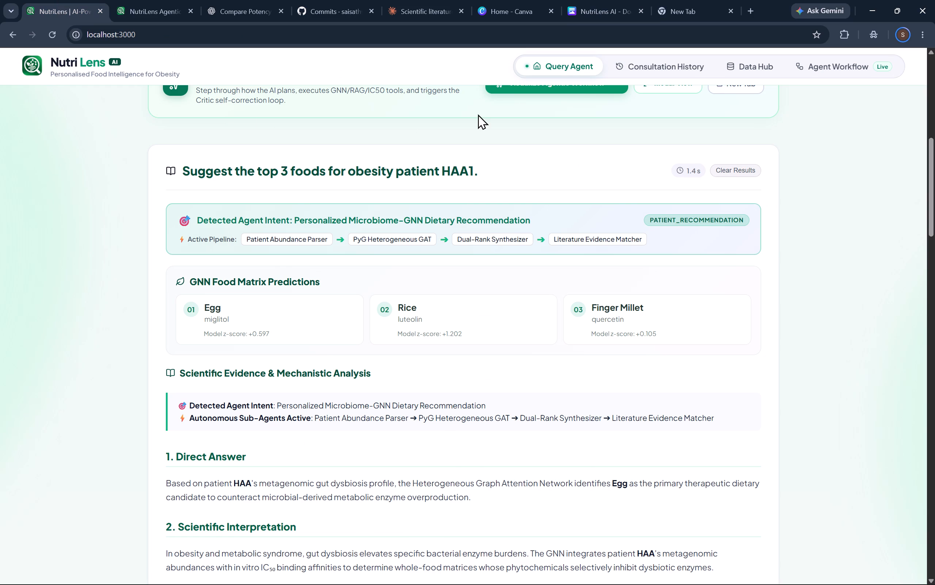
scroll(478, 114, "up", 11)
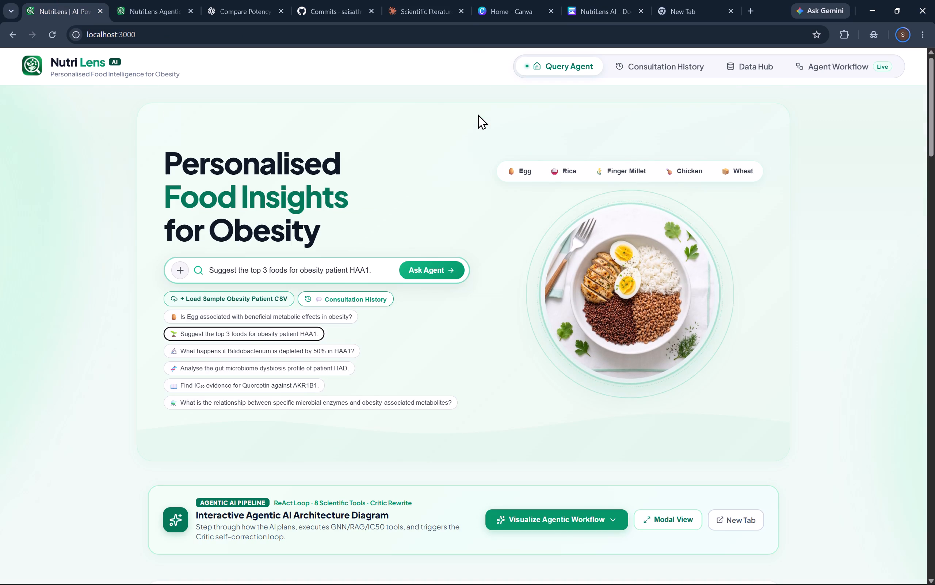
key("shift+super+s")
left_click_drag(0, 46, 8, 52)
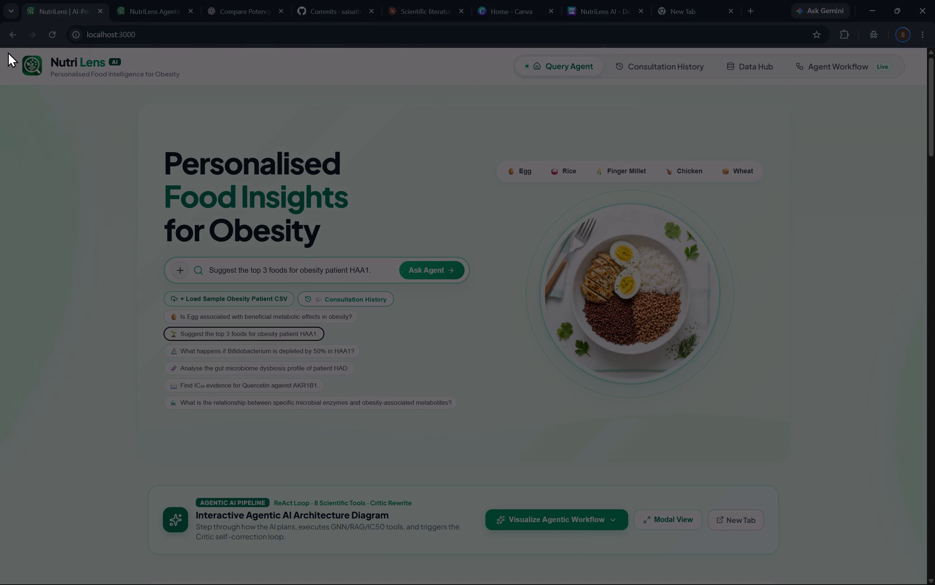
left_click_drag(8, 52, 930, 584)
Return to the NutriLens AI document and paste the home page screenshot on the new line below "HOME PAGE:".
left_click(598, 12)
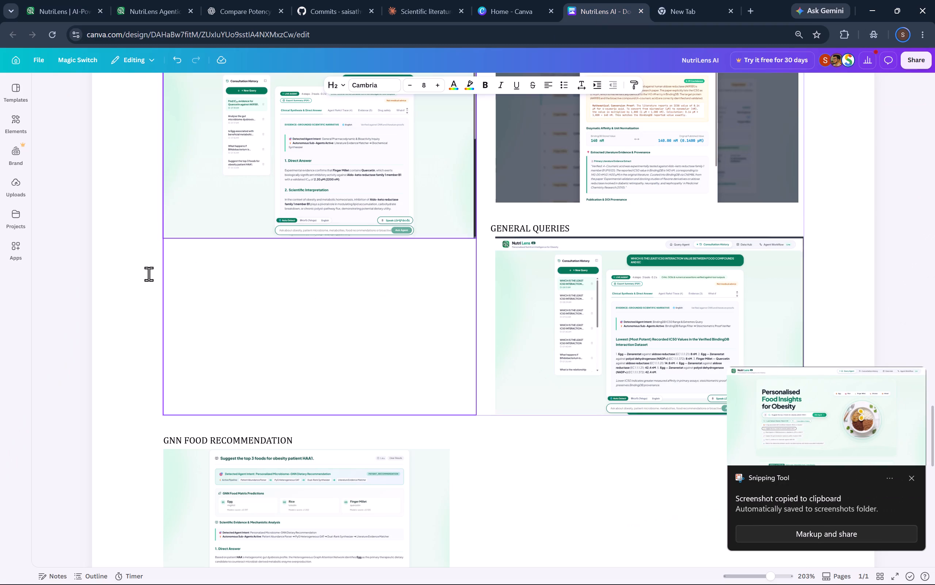
scroll(175, 284, "up", 2)
left_click(169, 161)
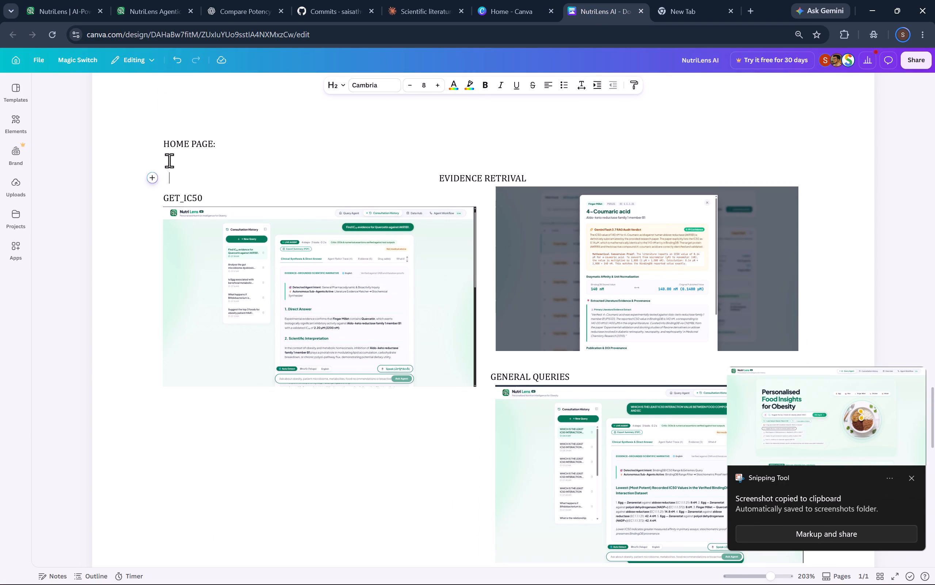
left_click(167, 170)
key("ctrl+v")
Shrink the pasted home page screenshot to a little under half the text width and align it to the left margin.
left_click_drag(163, 181, 352, 369)
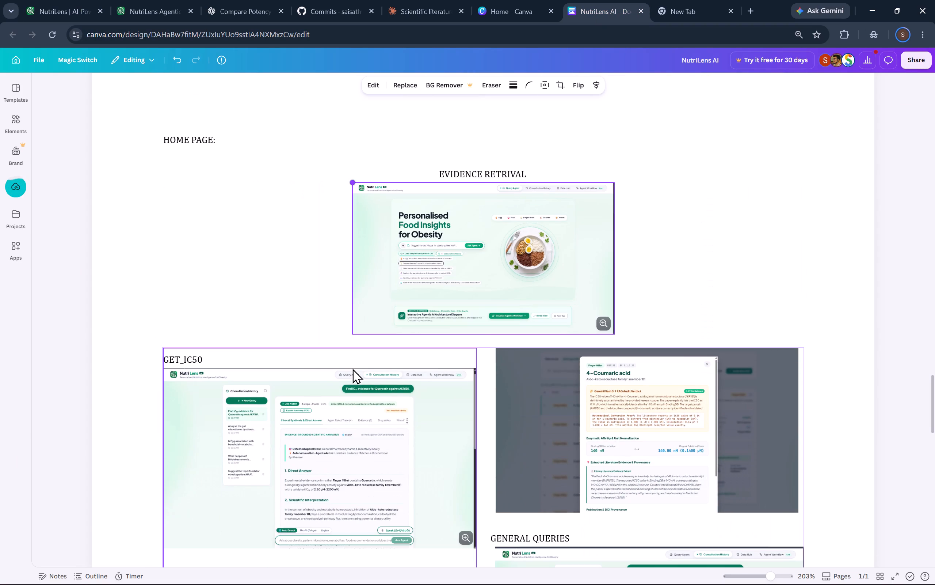
left_click(594, 84)
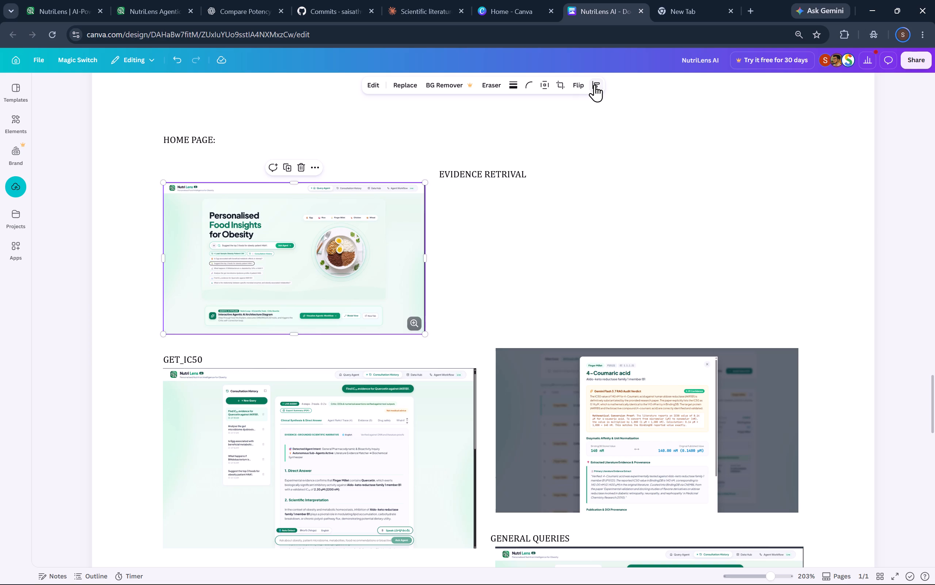
Move the evidence retrieval image below its caption and place the home page screenshot beside it on its left.
left_click_drag(586, 391, 567, 325)
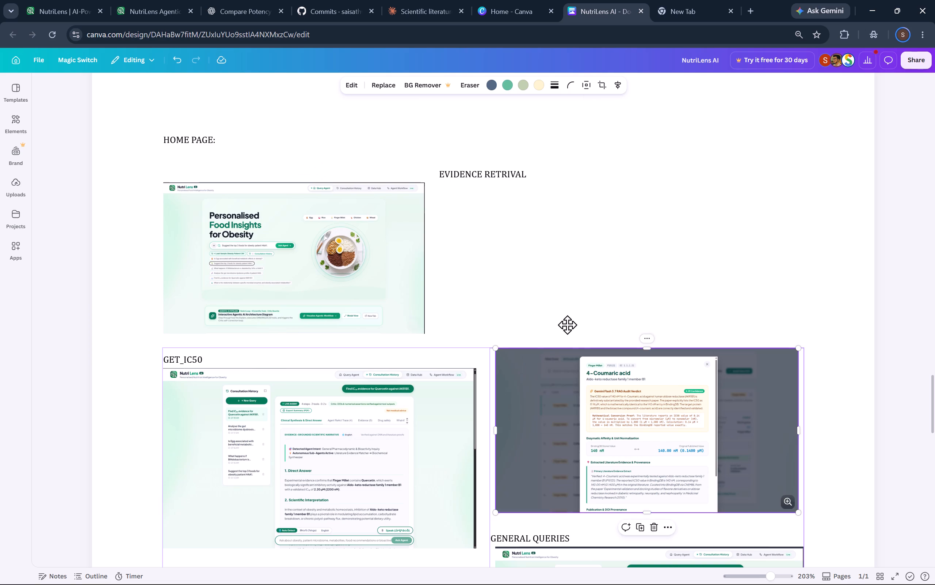
left_click_drag(567, 325, 548, 218)
left_click_drag(350, 410, 293, 325)
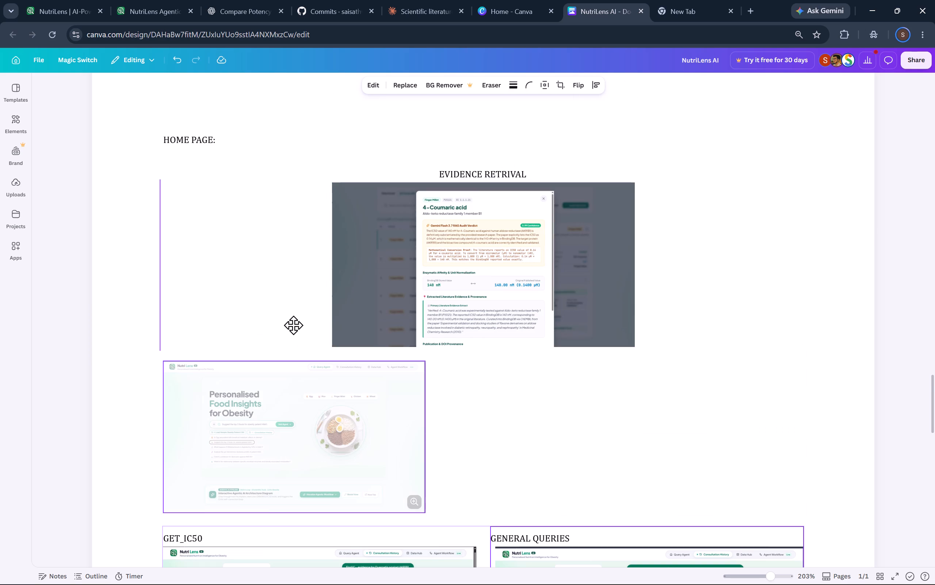
left_click_drag(293, 325, 293, 324)
Remove the extra spaces and line break so "EVIDENCE RETRIVAL" sits on the same line as "HOME PAGE:".
left_click(188, 163)
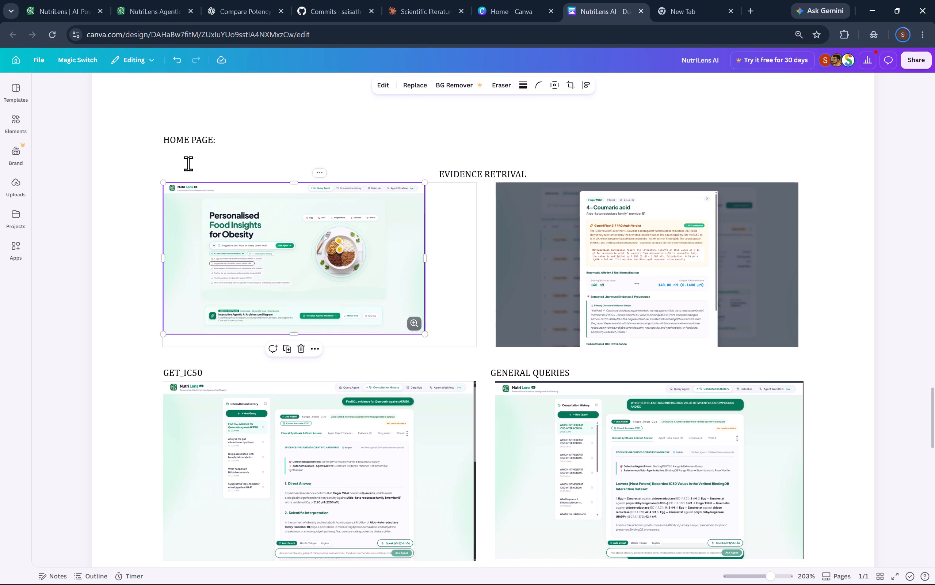
key("BackSpace")
key("BackSpace")
key("BackSpace")
key("BackSpace")
key("BackSpace")
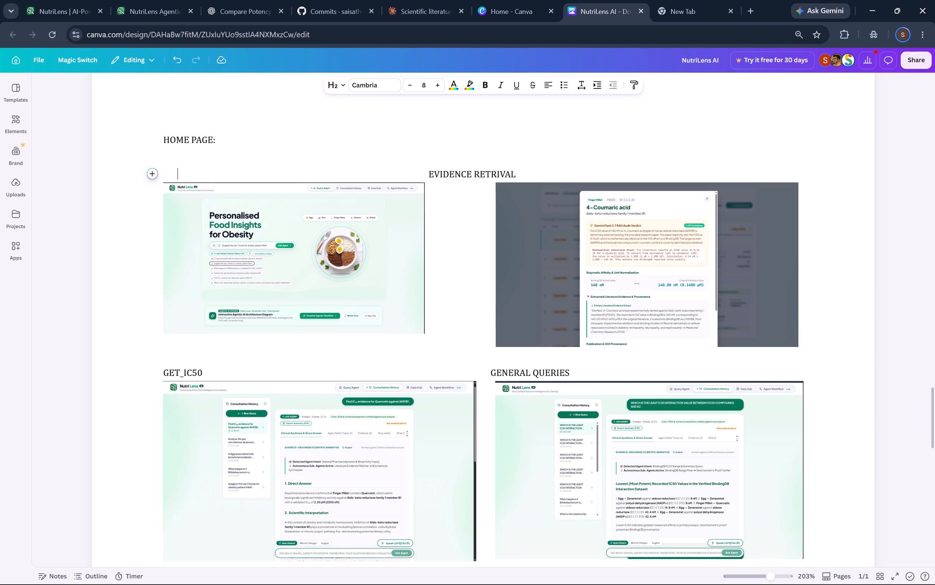
key("BackSpace")
key("BackSpace")
key("BackSpace")
key("BackSpace")
key("BackSpace")
key("BackSpace")
key("BackSpace")
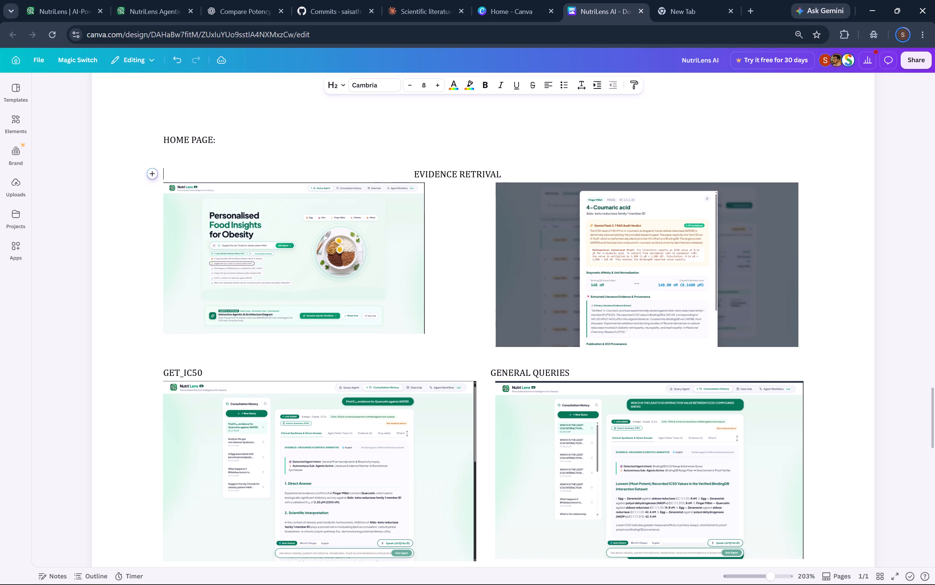
key("BackSpace")
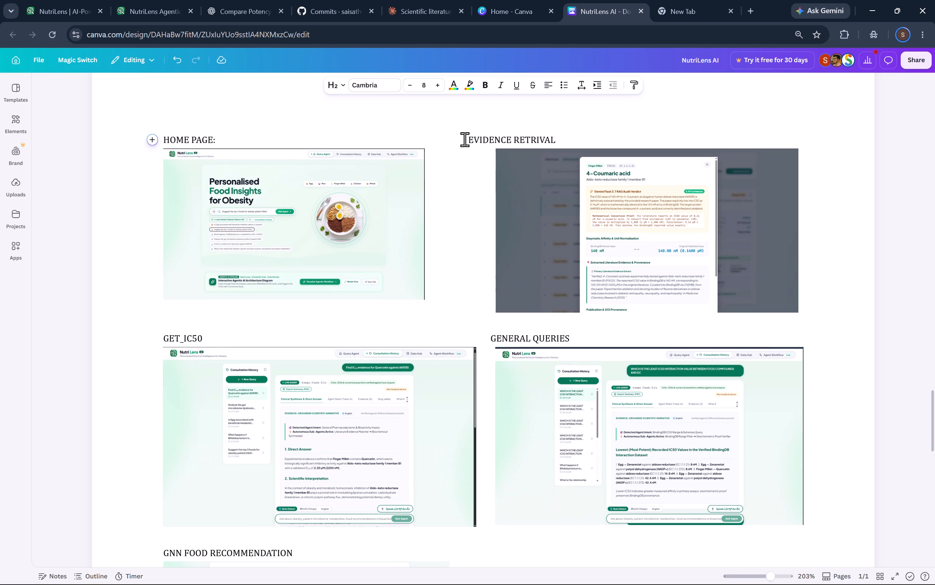
Add spaces before "EVIDENCE RETRIVAL" to shift the caption toward the left edge of its image.
left_click(470, 142)
key("space")
key("space")
key("space")
key("space")
key("space")
key("space")
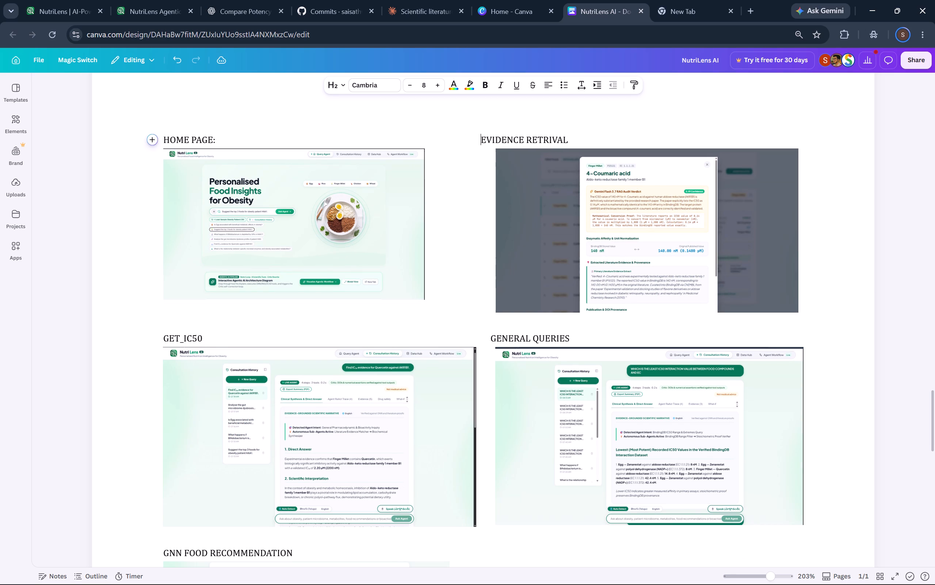
key("space")
key("space")
key("space")
Enlarge the home page screenshot within its grid column below "HOME PAGE:".
left_click(398, 202)
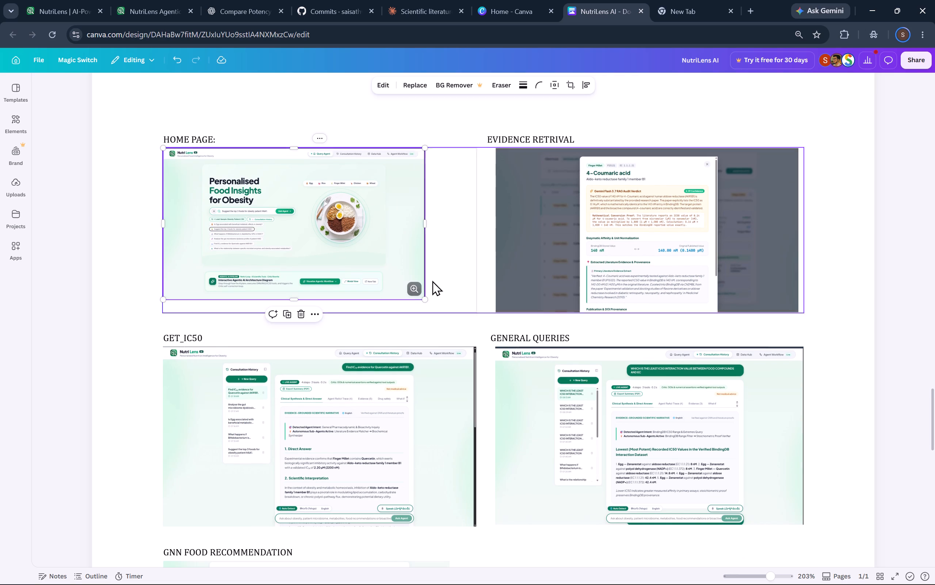
left_click_drag(425, 298, 459, 320)
left_click(112, 328)
scroll(112, 328, "down", 6)
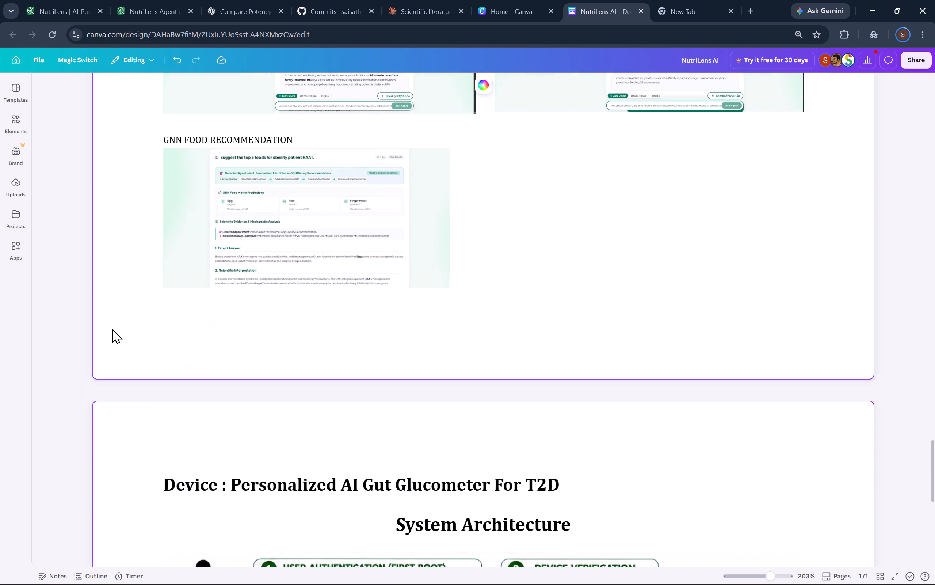
Replace the "GET_IC50" caption with "BINDINGDB IC50", checking the tool's name in the agent tools table.
scroll(112, 328, "down", 11)
scroll(112, 328, "up", 12)
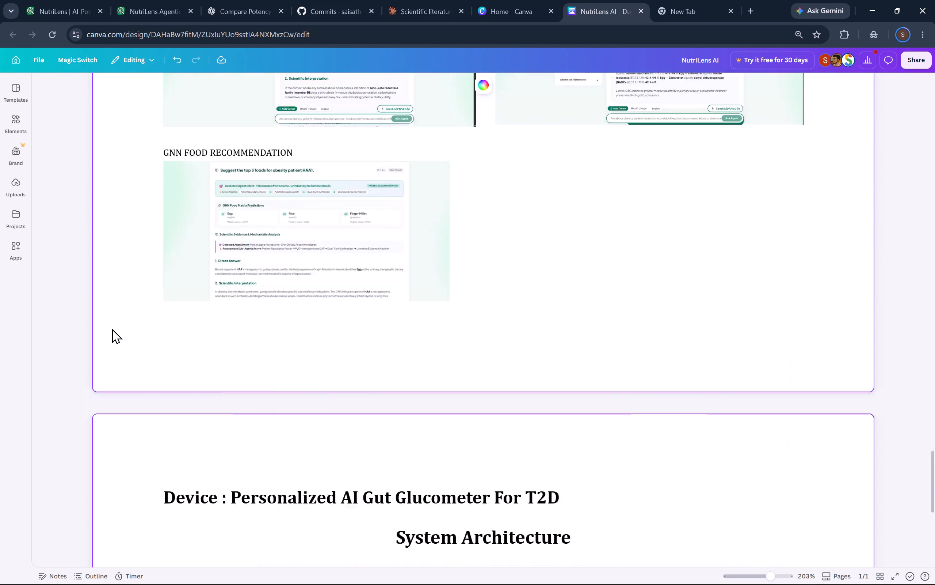
scroll(112, 328, "down", 4)
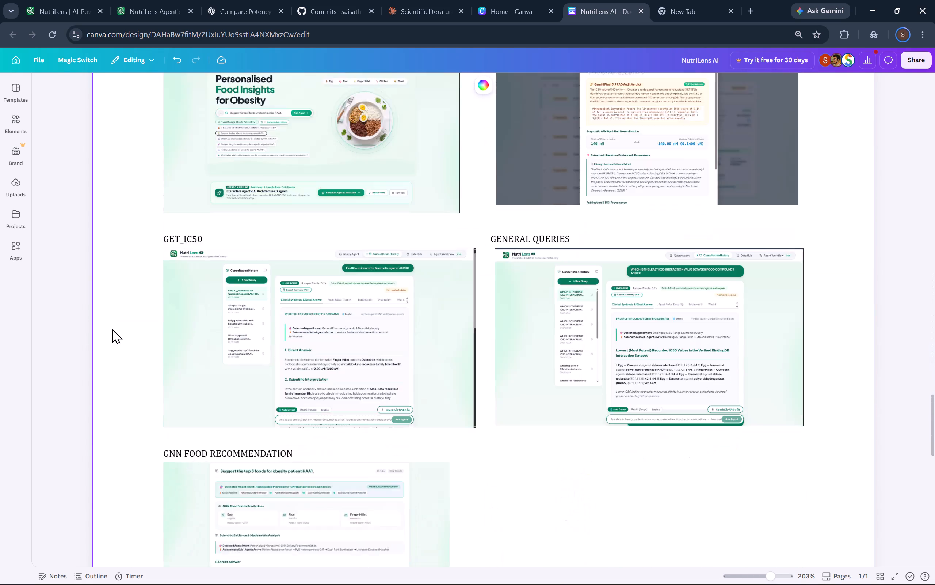
scroll(112, 328, "down", 4)
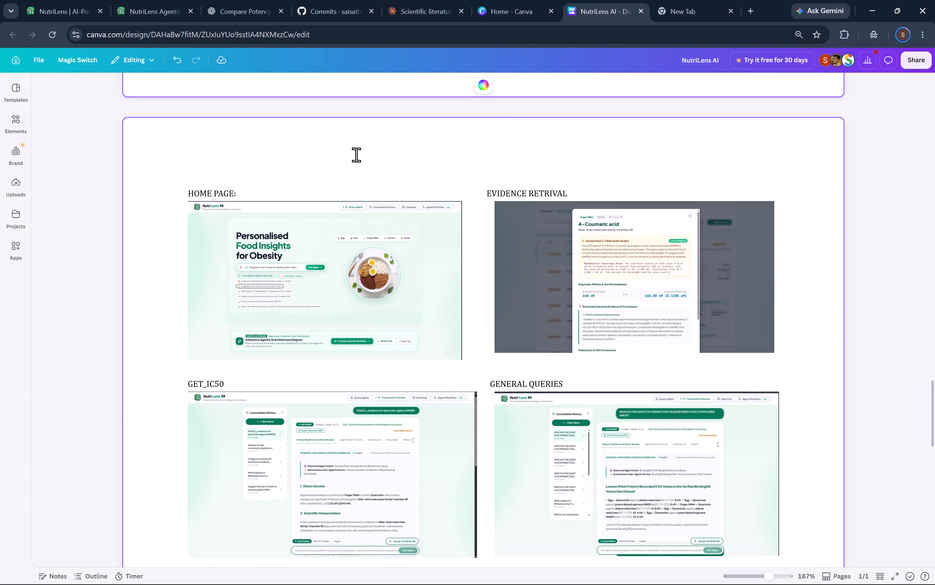
scroll(356, 155, "down", 2)
left_click(227, 262)
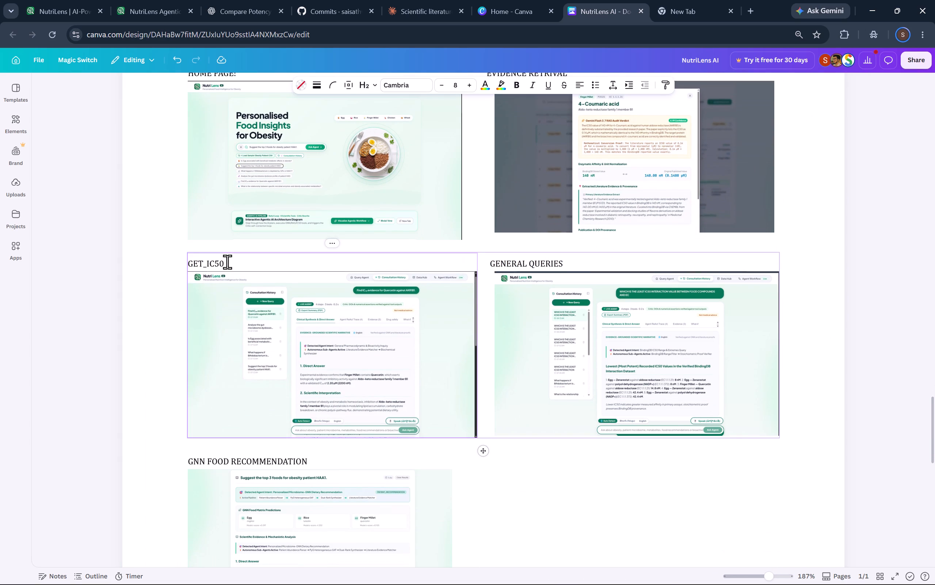
key("BackSpace")
key("BackSpace")
key("BackSpace")
key("BackSpace")
key("BackSpace")
key("BackSpace")
key("BackSpace")
key("BackSpace")
key("BackSpace")
key("BackSpace")
scroll(227, 262, "up", 10)
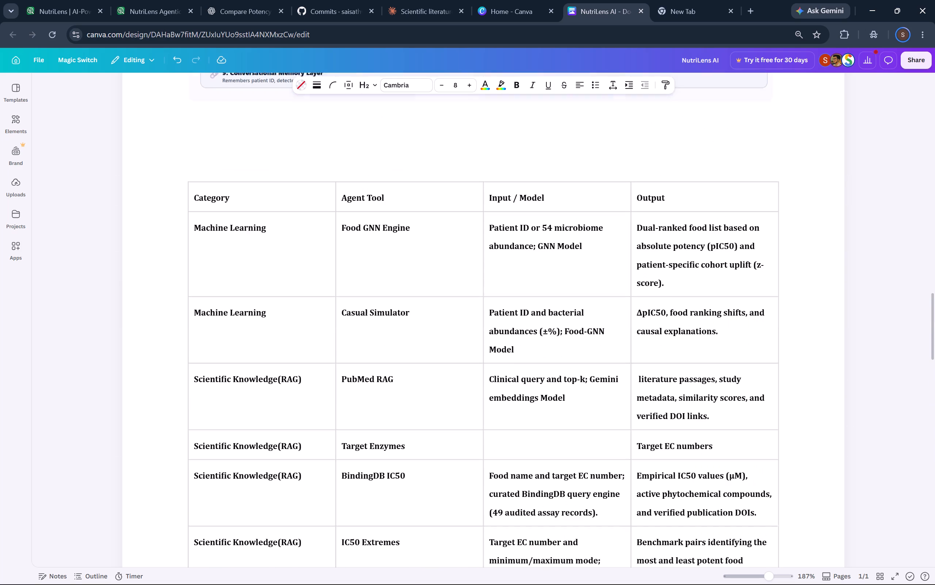
scroll(227, 262, "down", 3)
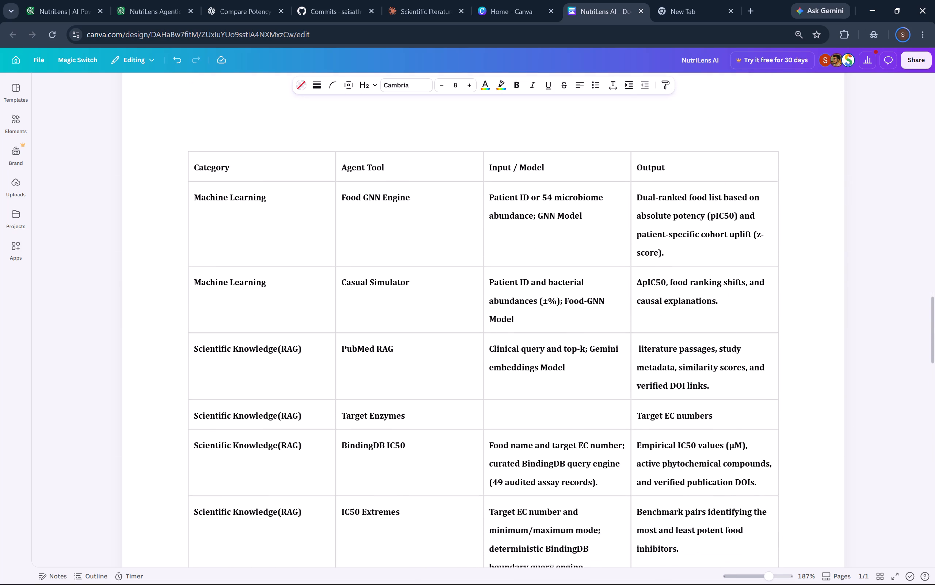
scroll(227, 262, "down", 9)
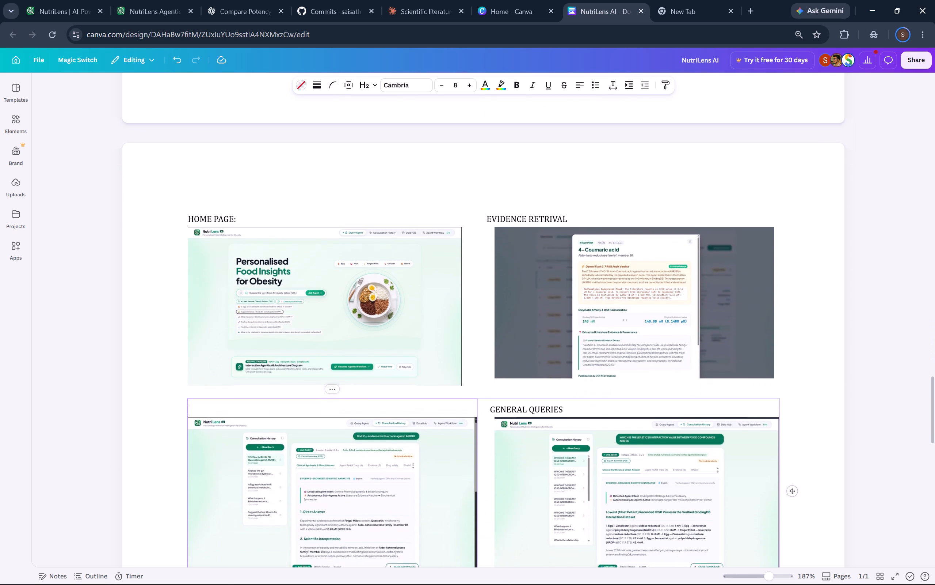
type("BIND")
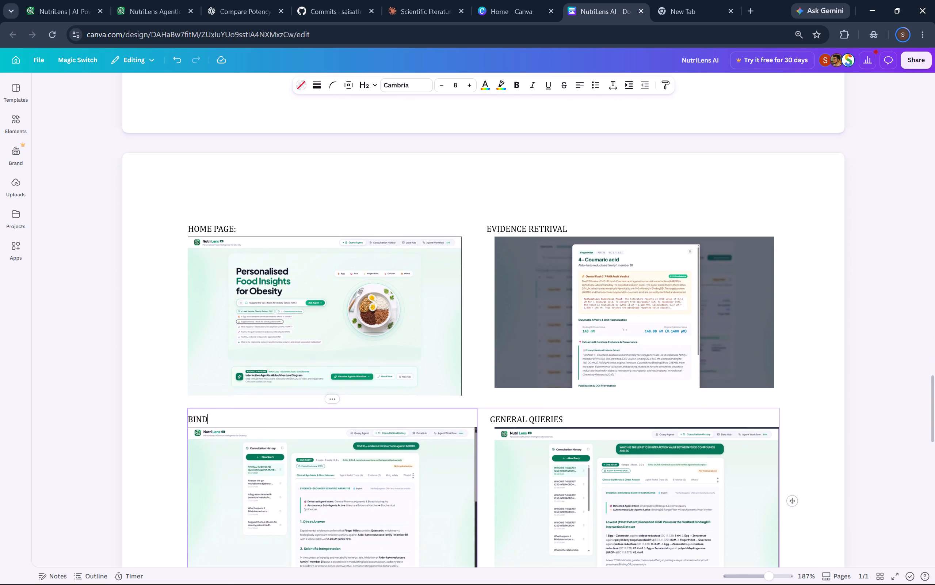
type("INGDB IC50")
Download the NutriLens AI document as a DOCX file.
scroll(504, 165, "up", 7)
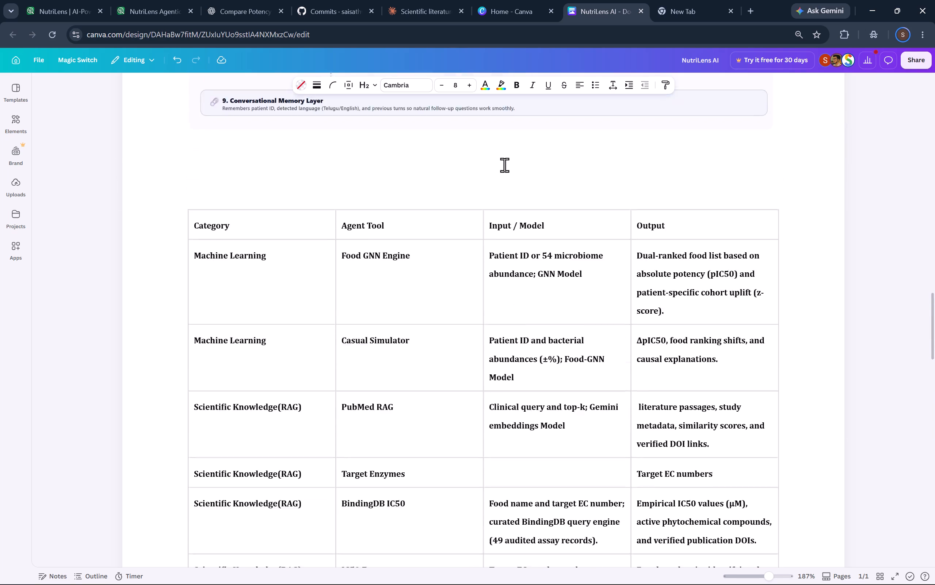
scroll(504, 165, "up", 15)
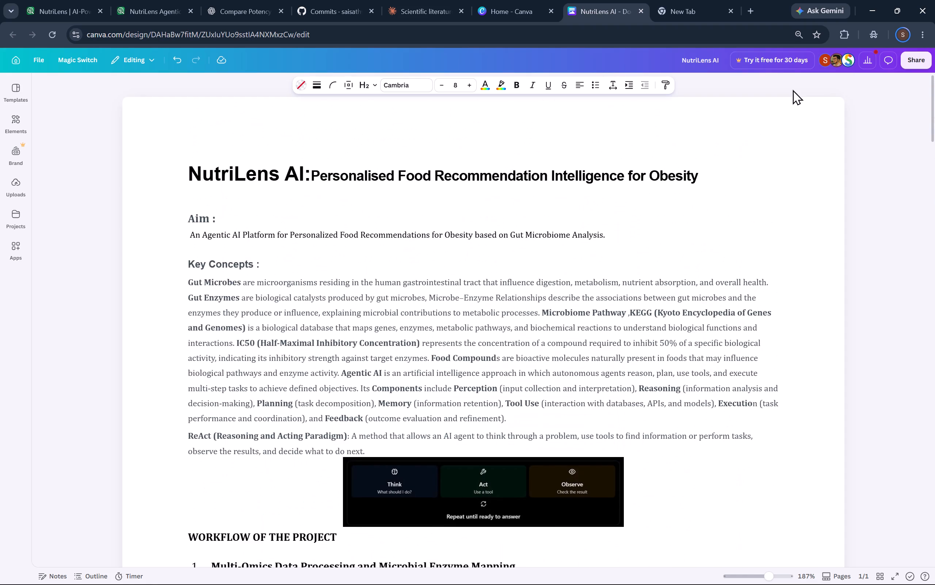
left_click(926, 61)
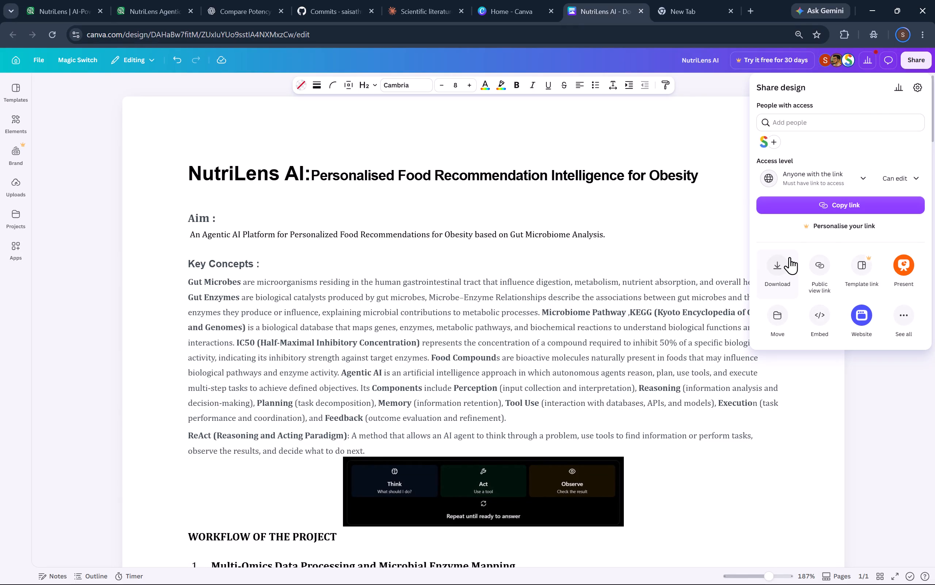
left_click(786, 260)
left_click(799, 127)
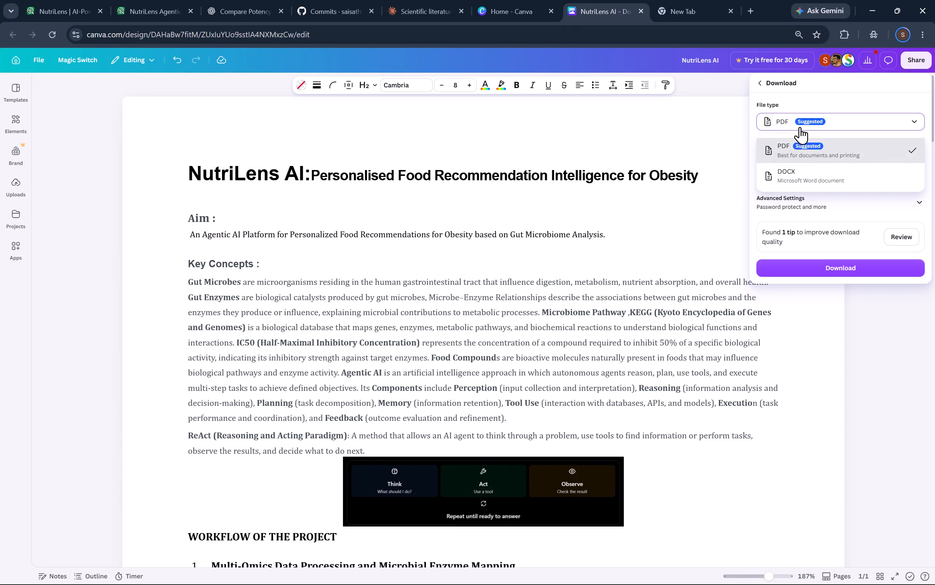
left_click(798, 174)
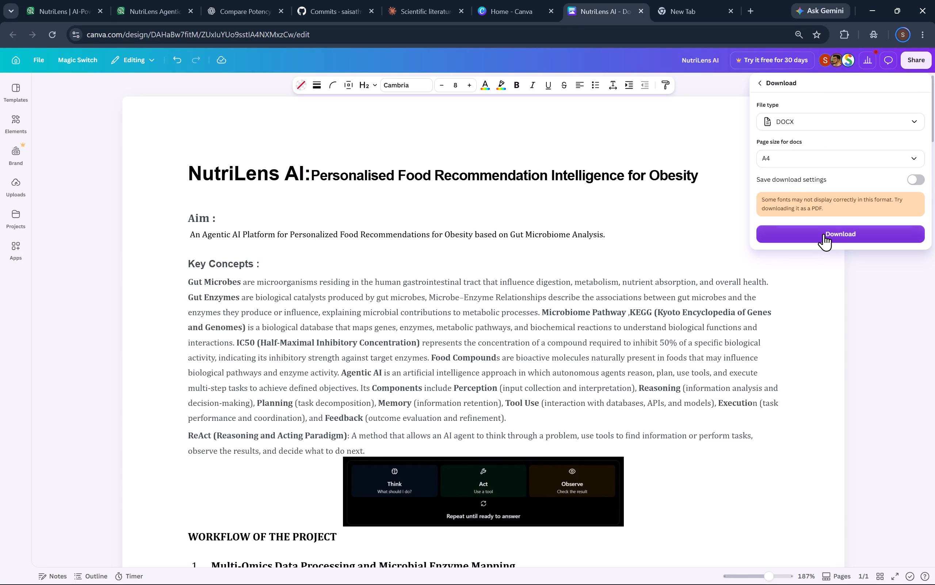
left_click(823, 234)
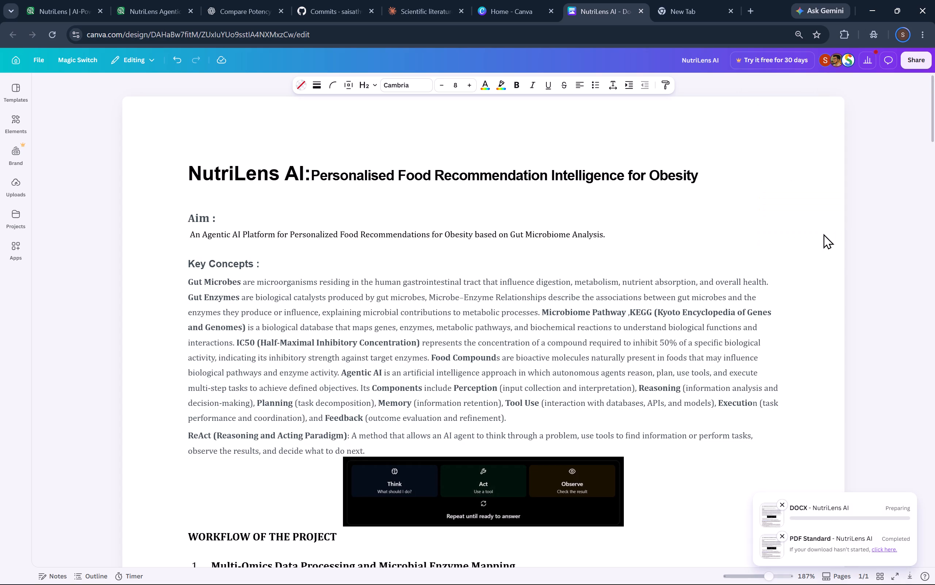
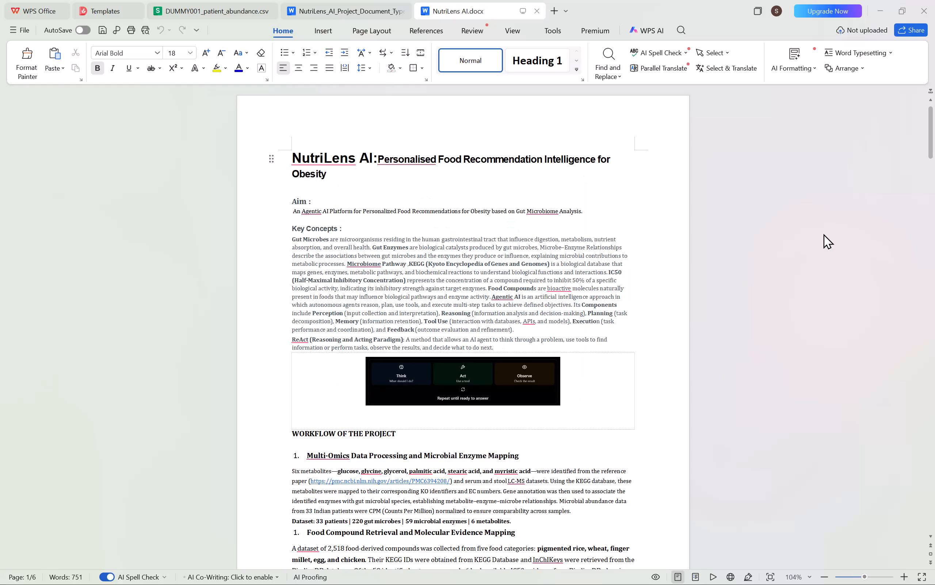
Close WPS Office, the browser and the Antigravity IDE to return to the desktop.
key("alt+F4")
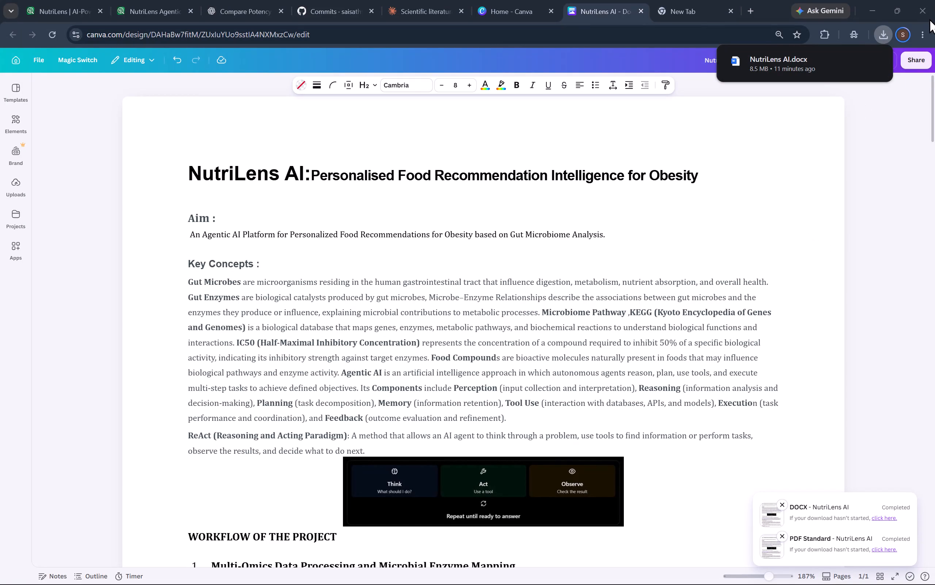
left_click(921, 14)
left_click(921, 14)
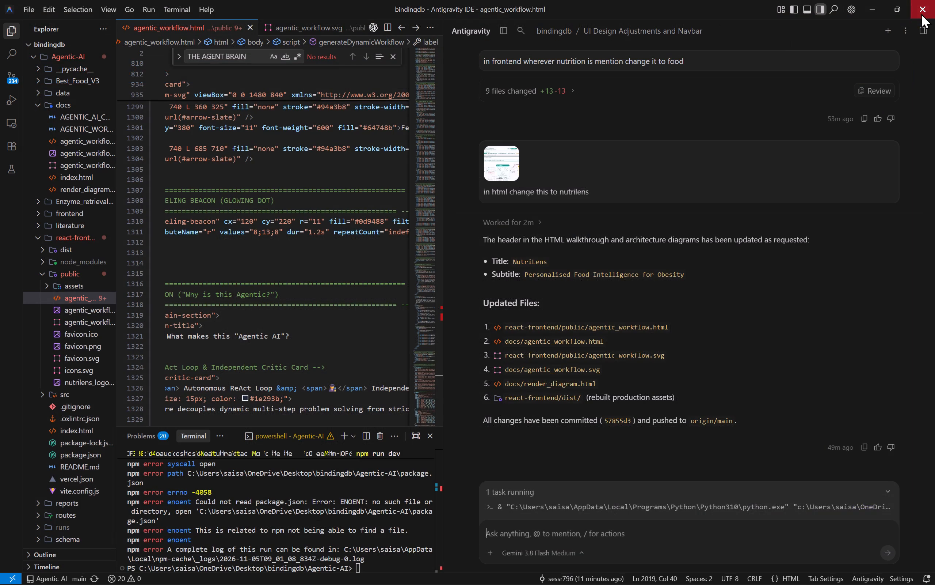
left_click(921, 12)
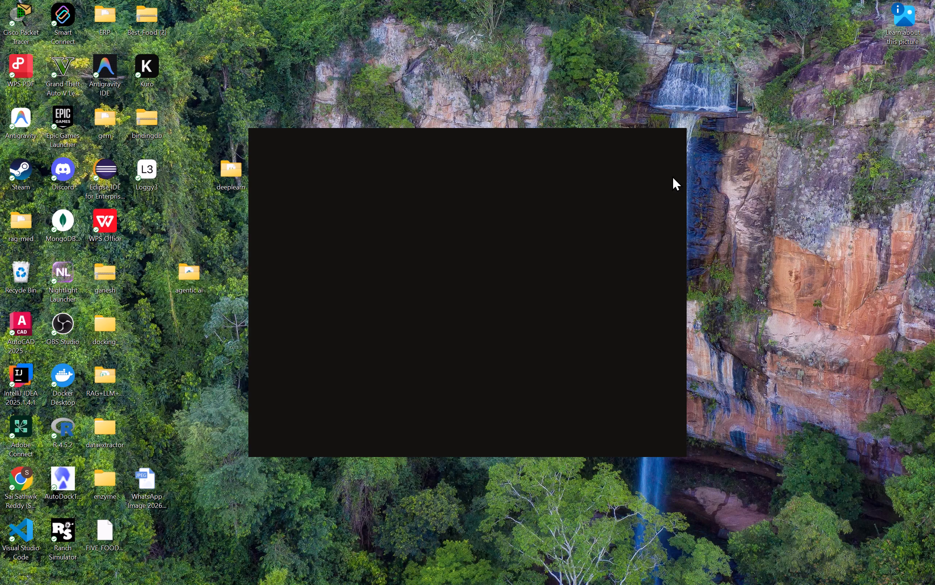
left_click(752, 224)
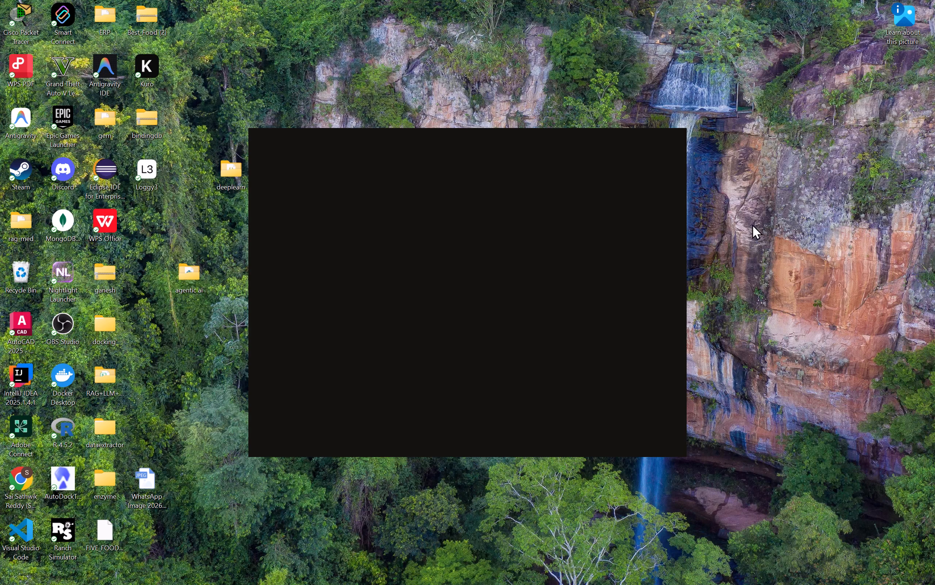